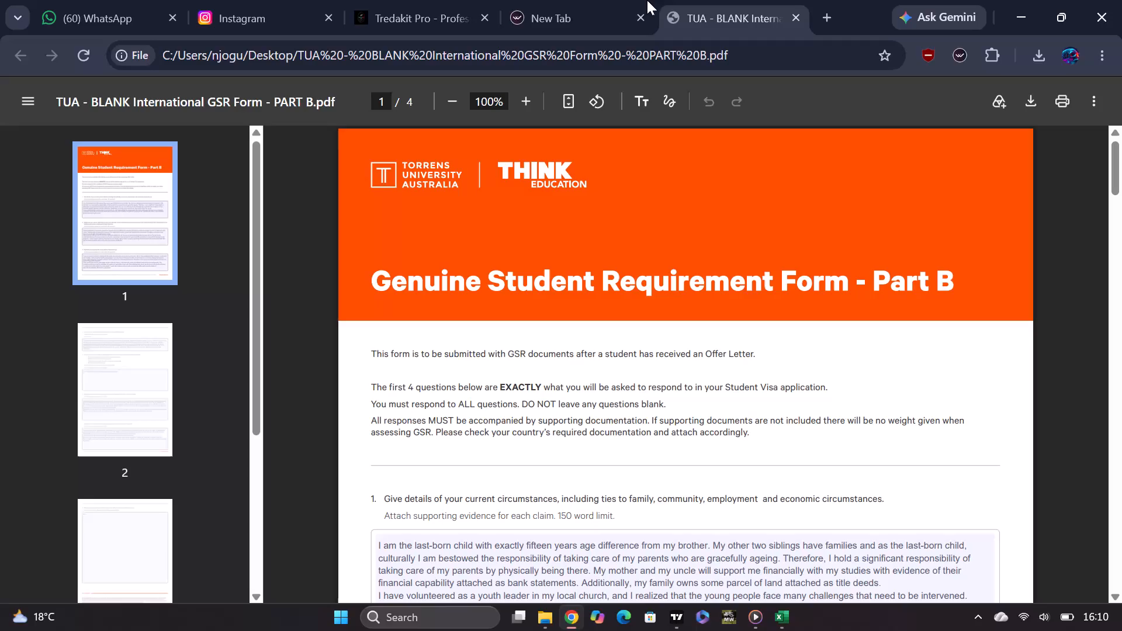
# Switch to the Microsoft Store app.
pyautogui.click(642, 618)
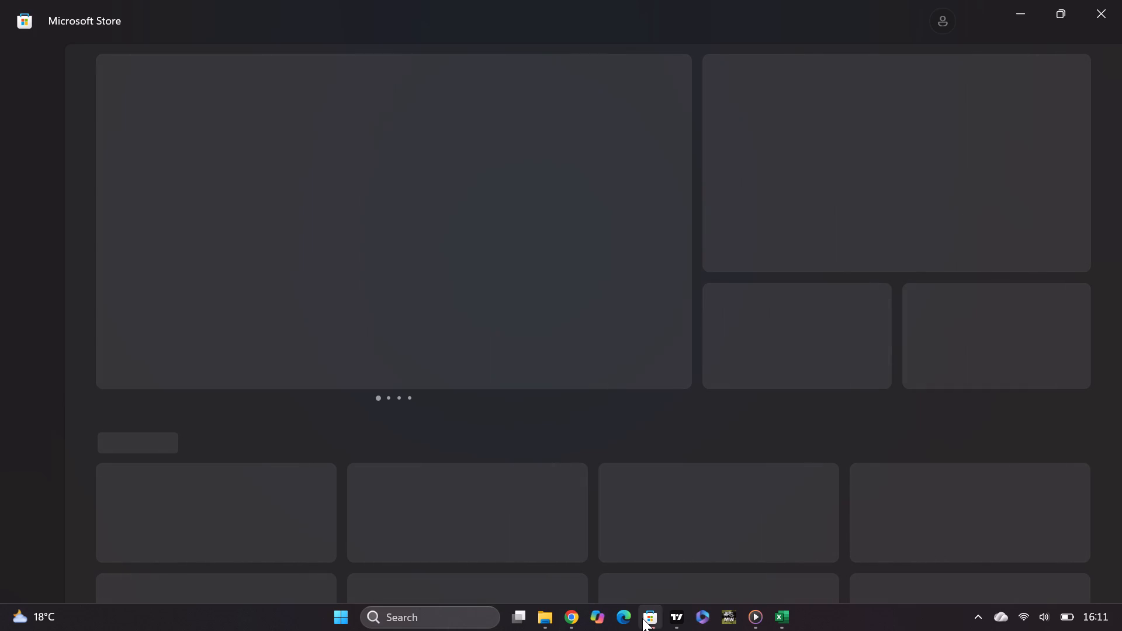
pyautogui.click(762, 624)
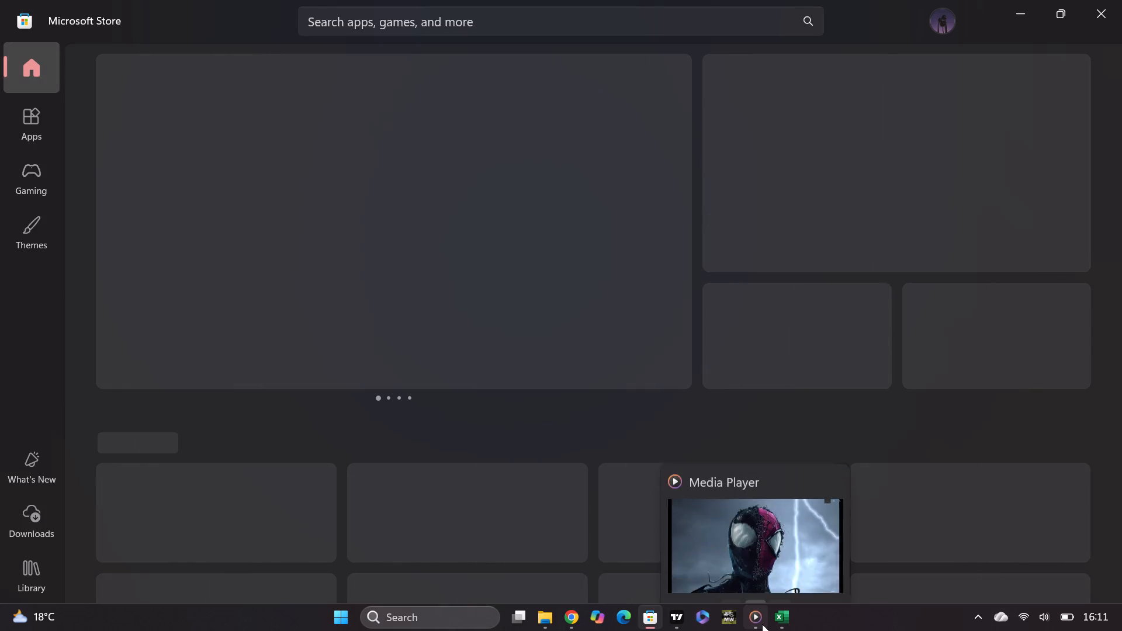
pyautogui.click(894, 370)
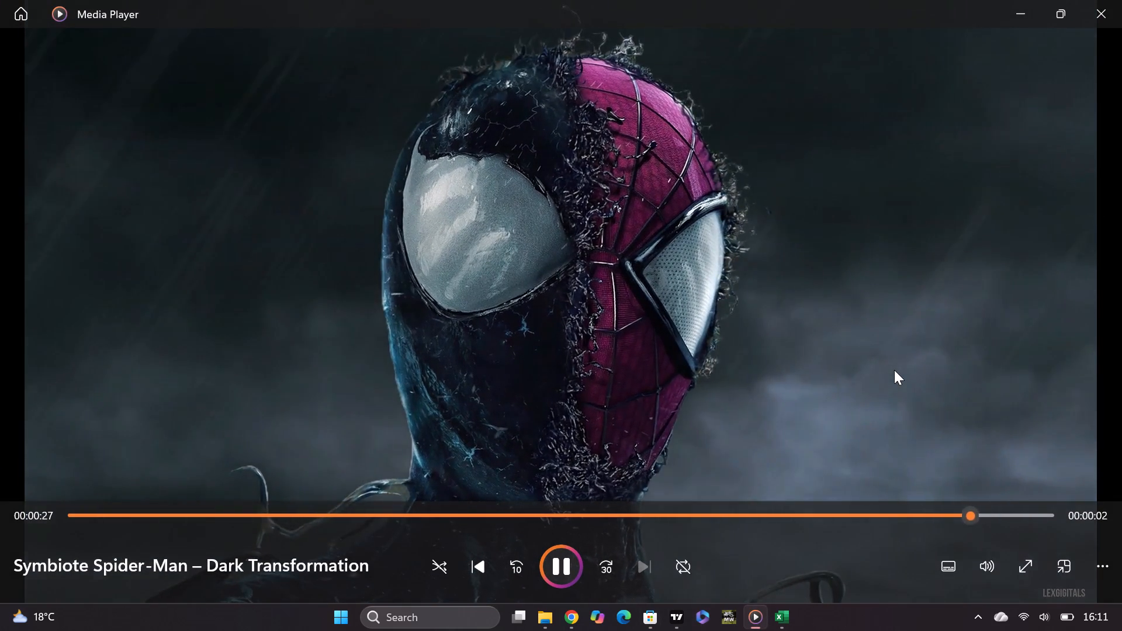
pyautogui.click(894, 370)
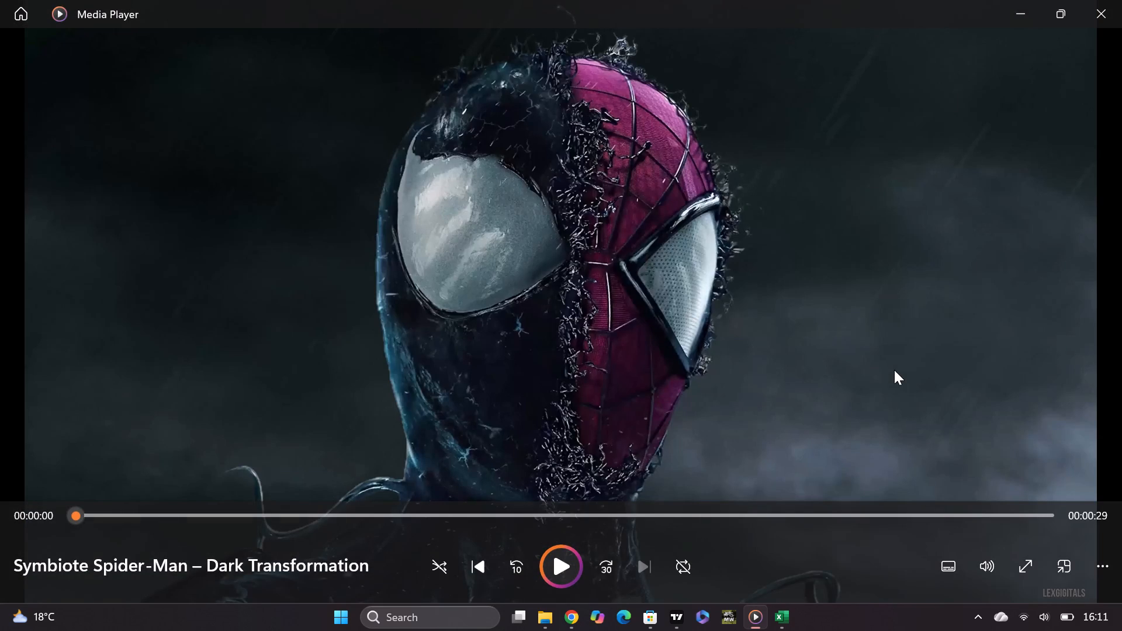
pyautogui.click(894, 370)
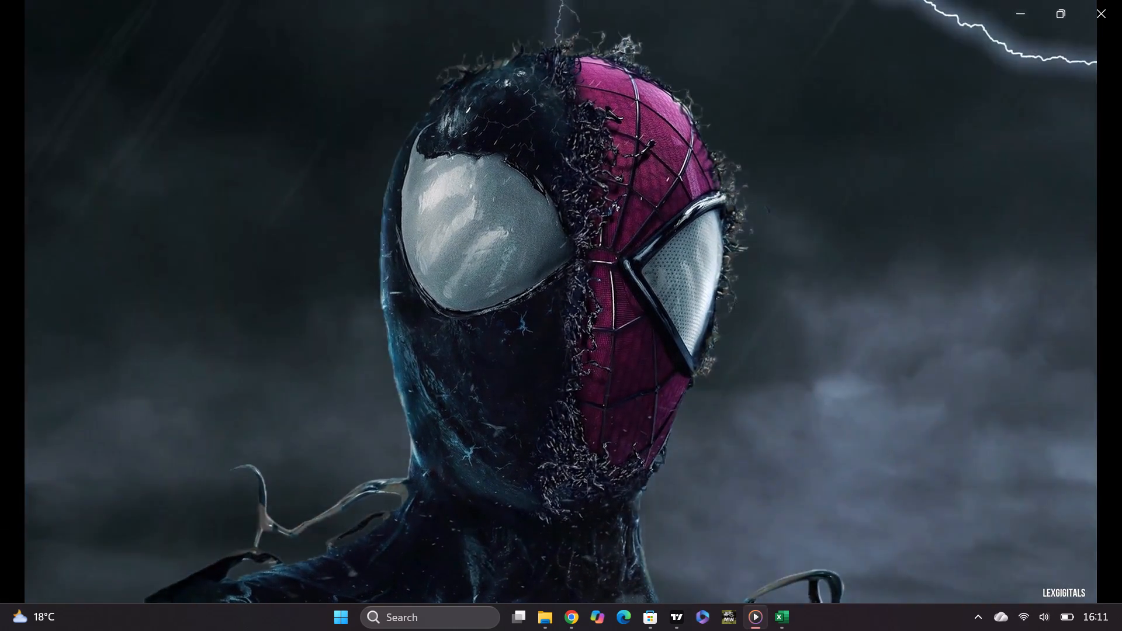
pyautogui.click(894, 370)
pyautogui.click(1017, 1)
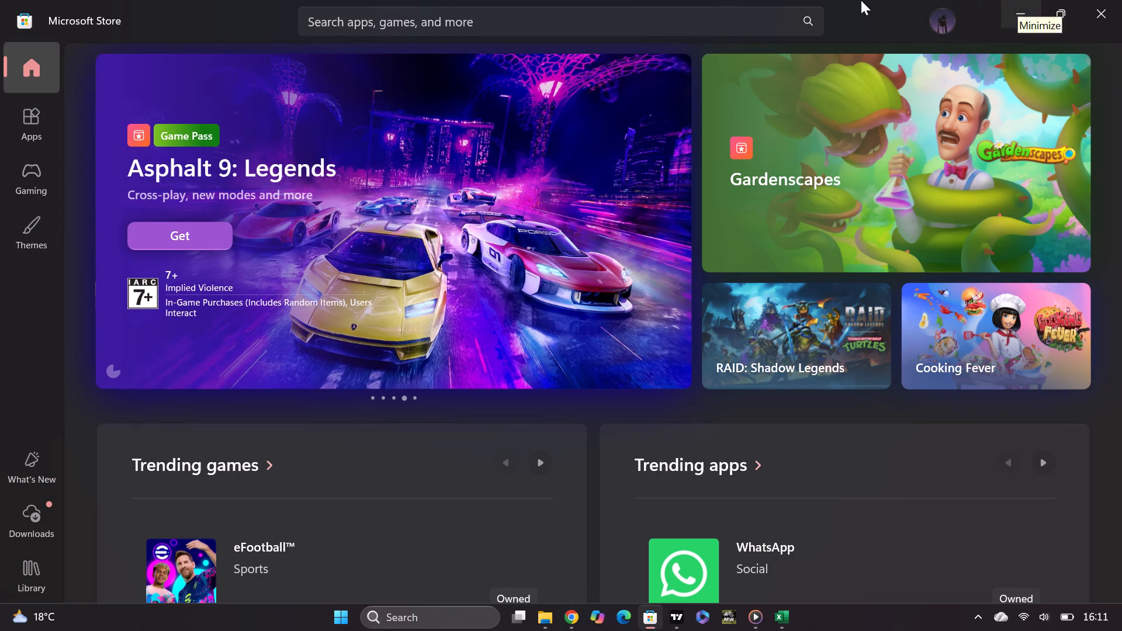
# Search the store's apps and games for "pff to word".
pyautogui.click(426, 17)
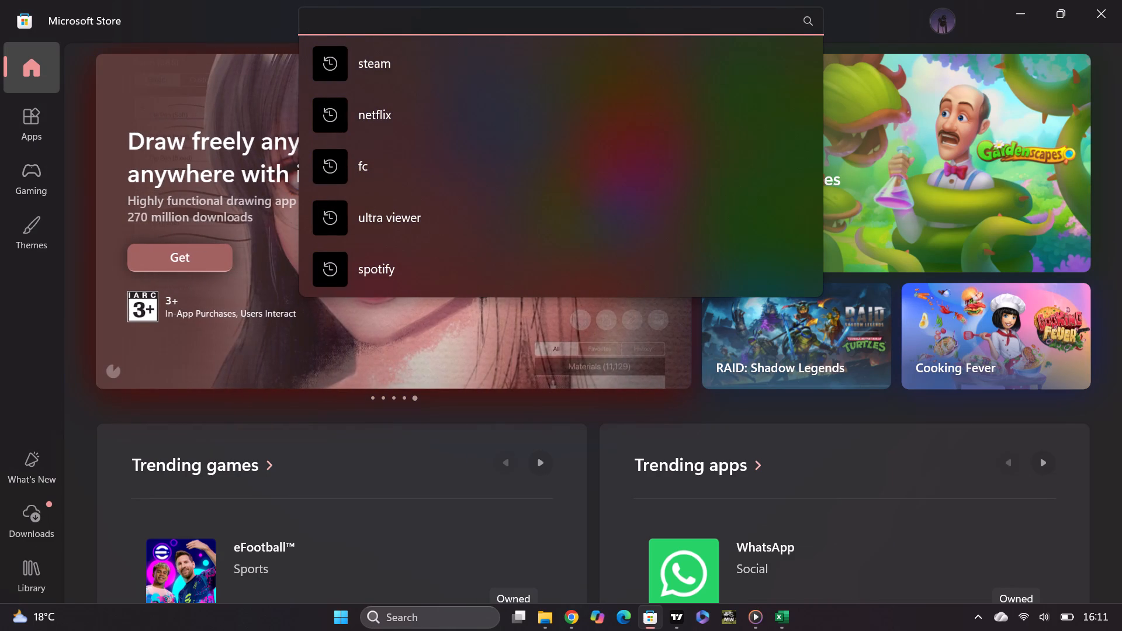
pyautogui.write('pfs')
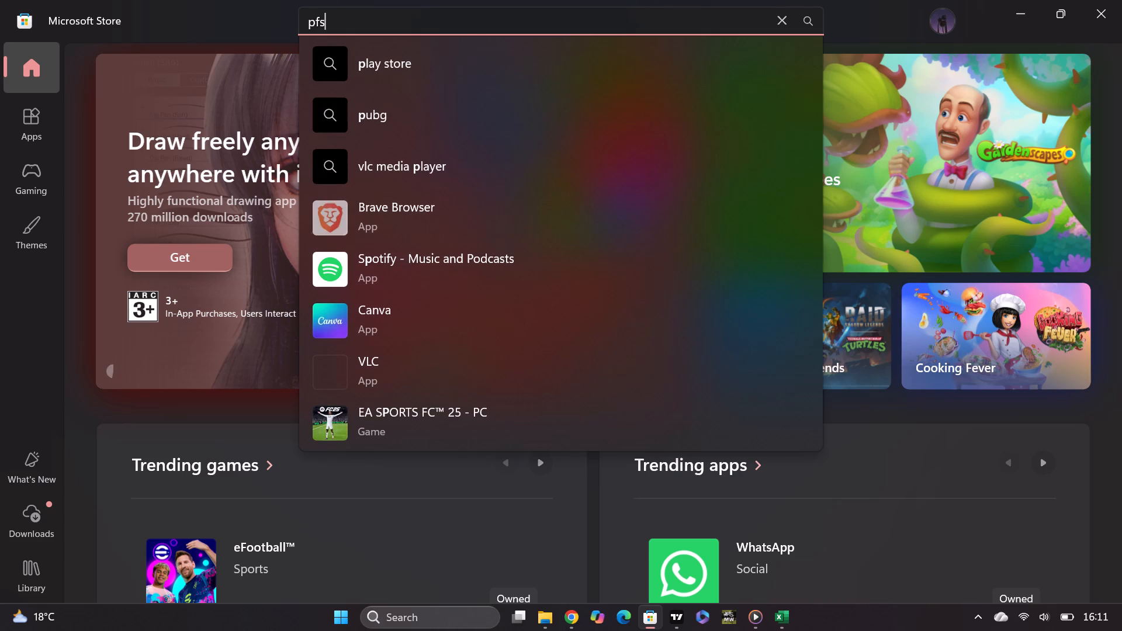
pyautogui.press('BackSpace')
pyautogui.write('f t')
pyautogui.write('o w')
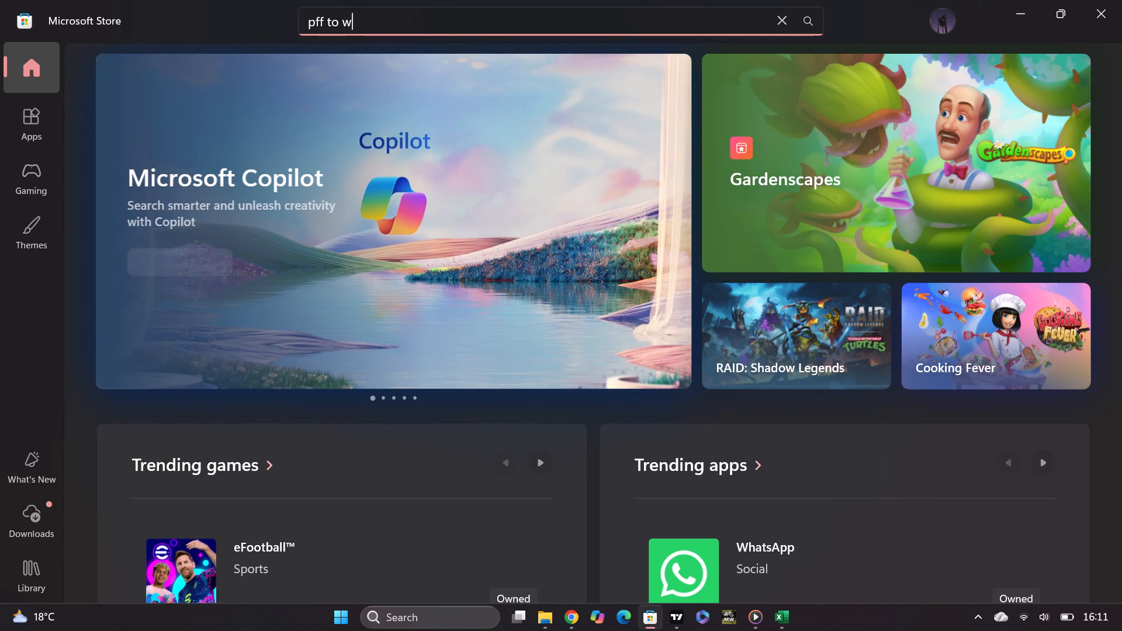
pyautogui.press('o')
pyautogui.write('rd')
pyautogui.press('Return')
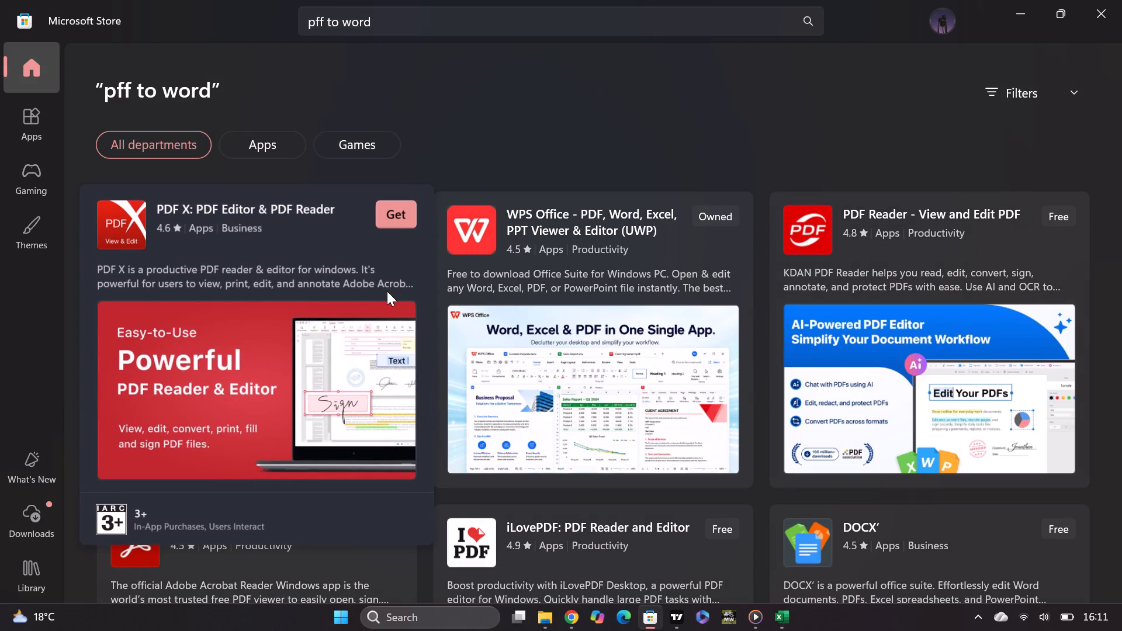
# Get the free app PDF X: PDF Editor & PDF Reader from the search results.
pyautogui.click(397, 208)
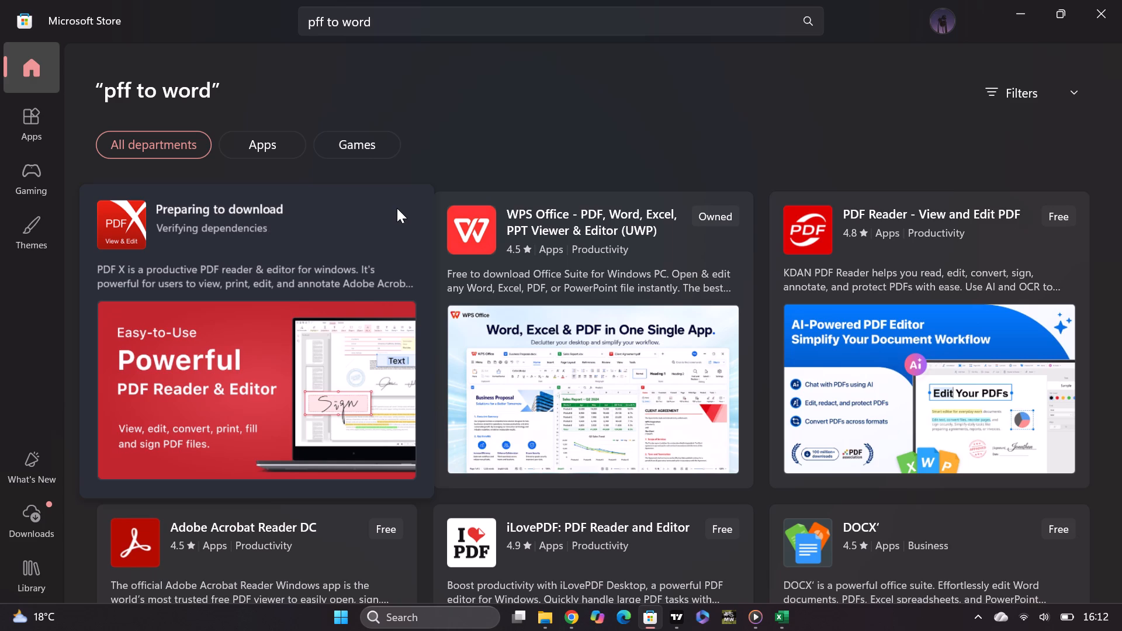
# Open the PDF X: PDF Editor & PDF Reader store page and examine its details and download progress.
pyautogui.click(314, 271)
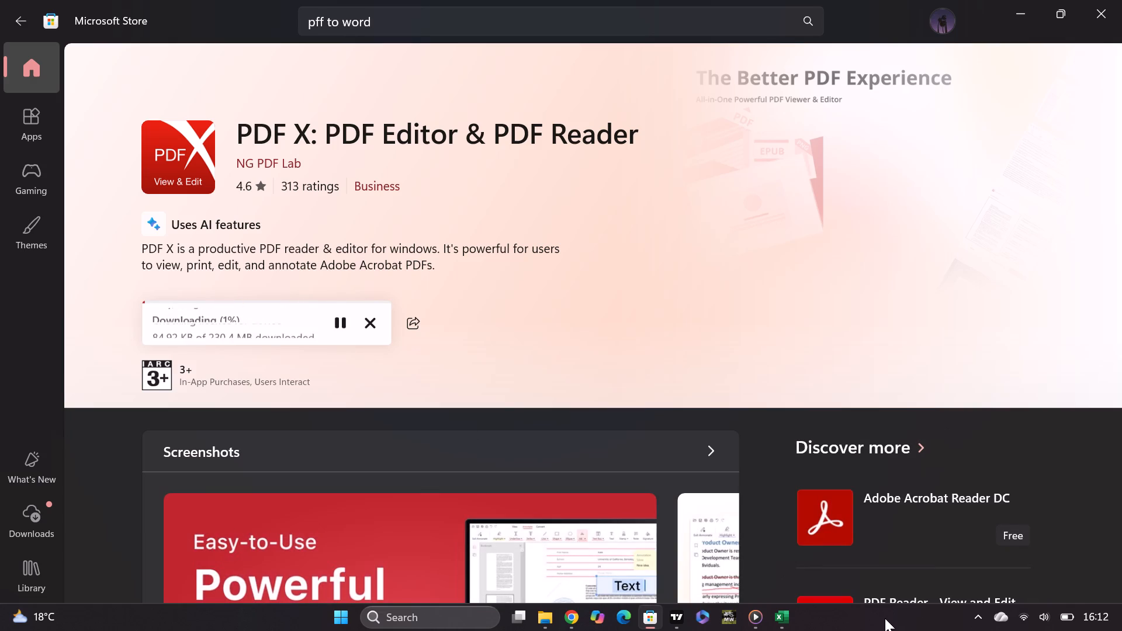
pyautogui.press('Down')
pyautogui.press('Down')
pyautogui.press('Down')
pyautogui.press('Down')
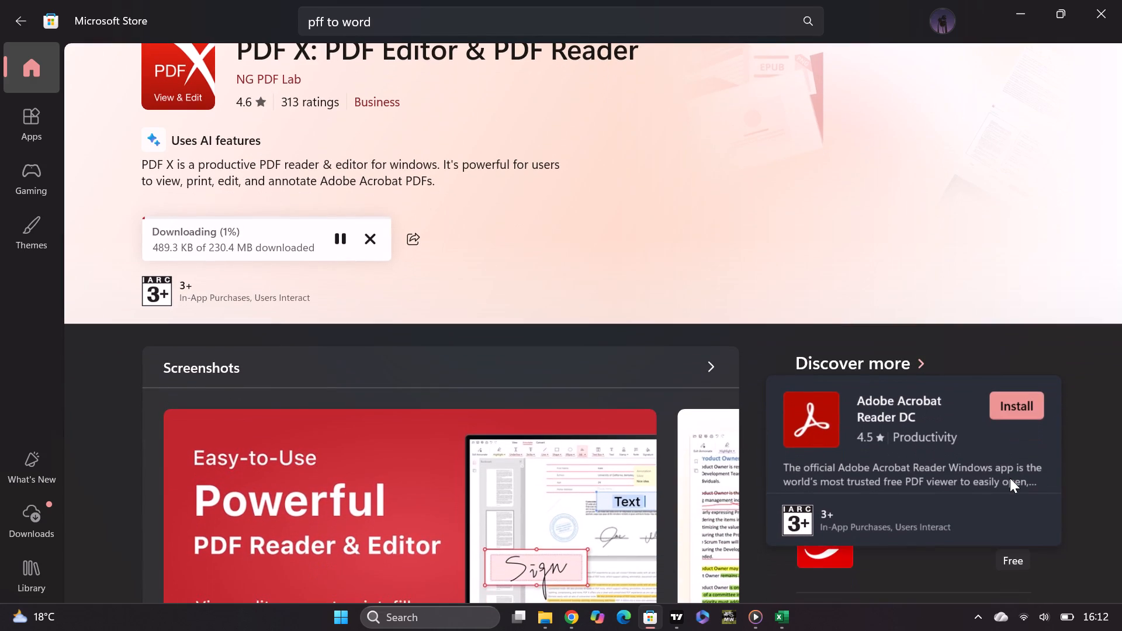
pyautogui.press('Down')
pyautogui.press('Up')
pyautogui.press('Up')
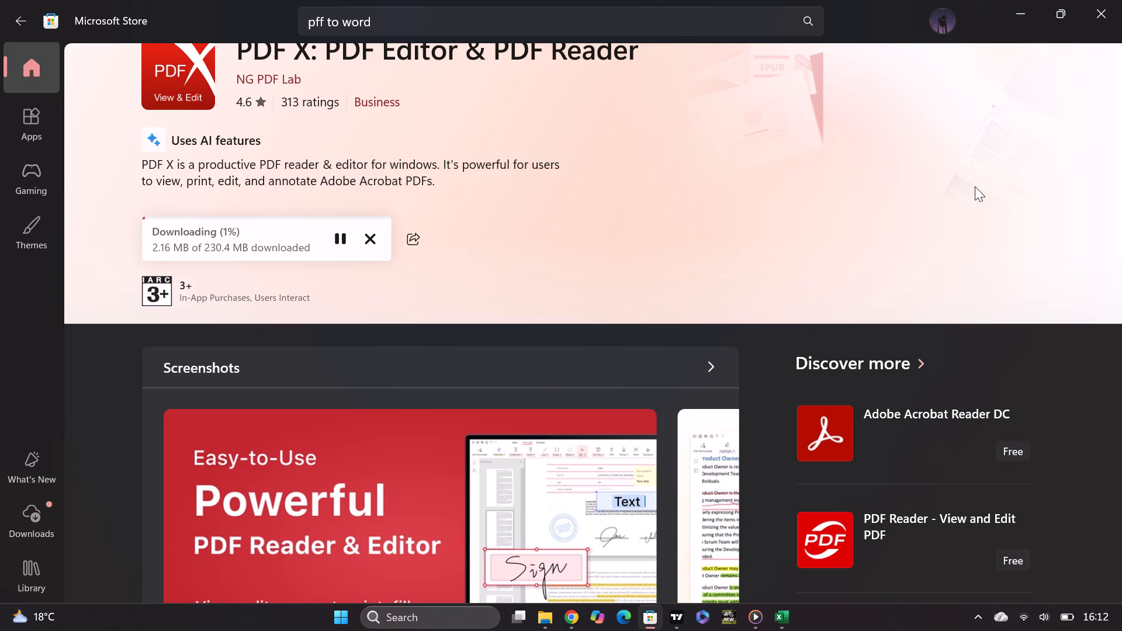
# Minimize the Microsoft Store window to return to the web browser while the app downloads.
pyautogui.click(1021, 16)
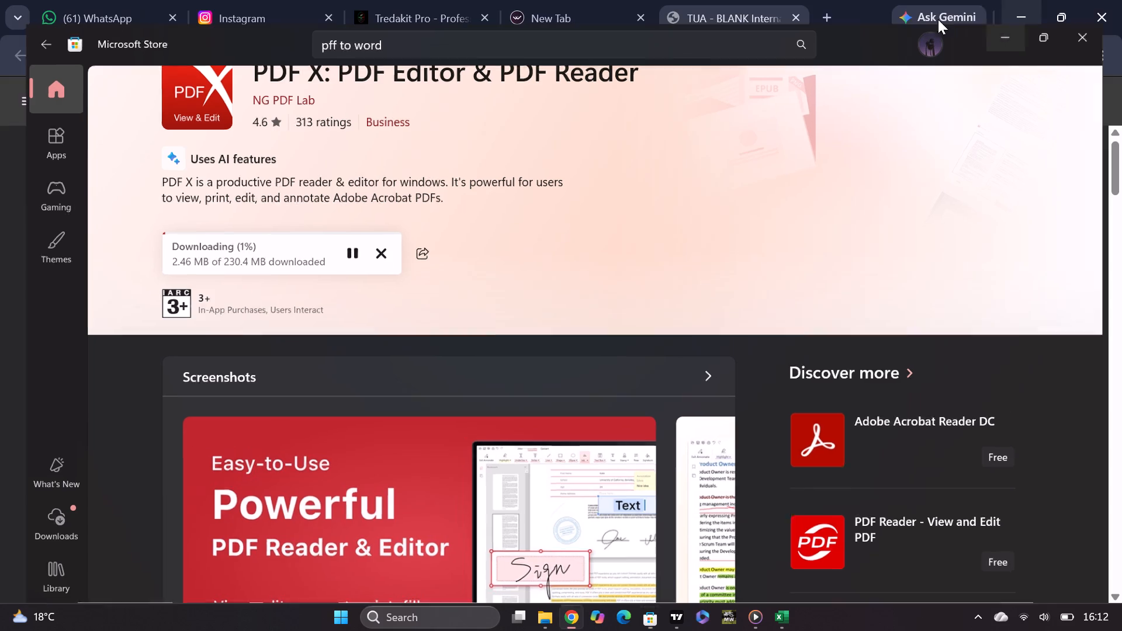
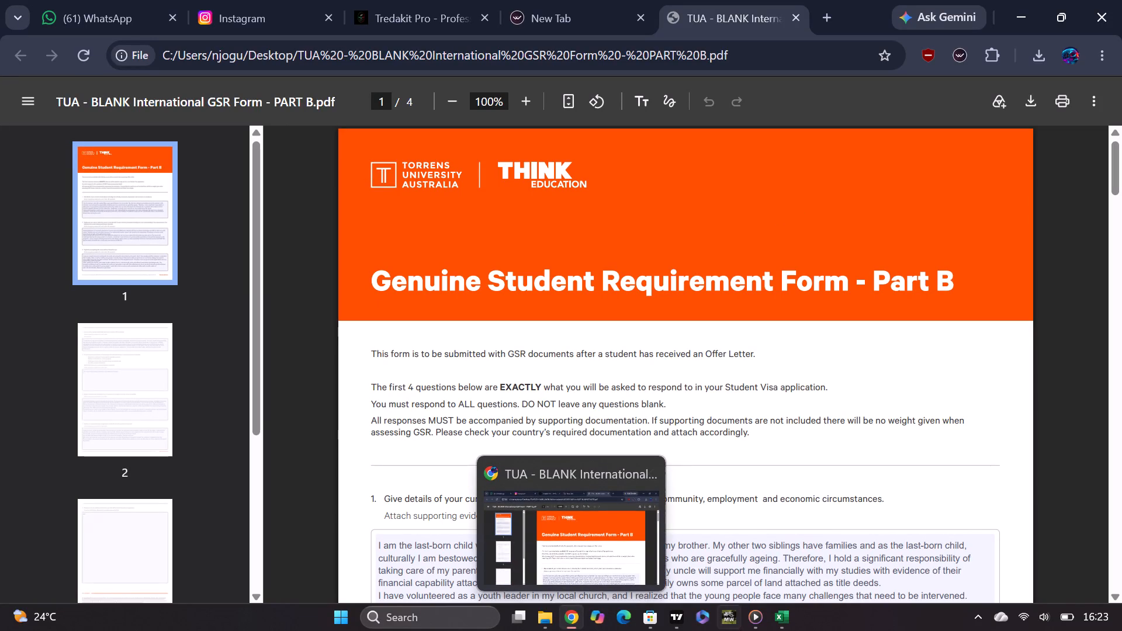
# Switch to the Microsoft Store, cancel the download of PDF X: PDF Editor & PDF Reader, and minimize the store window.
pyautogui.click(663, 623)
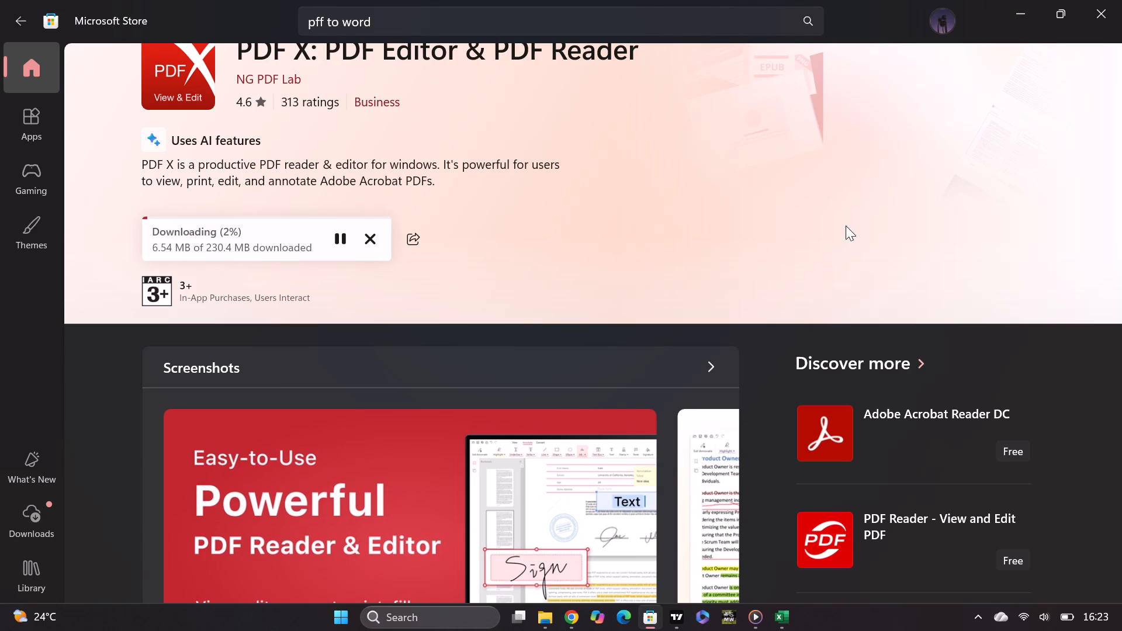
pyautogui.click(380, 240)
pyautogui.click(1037, 5)
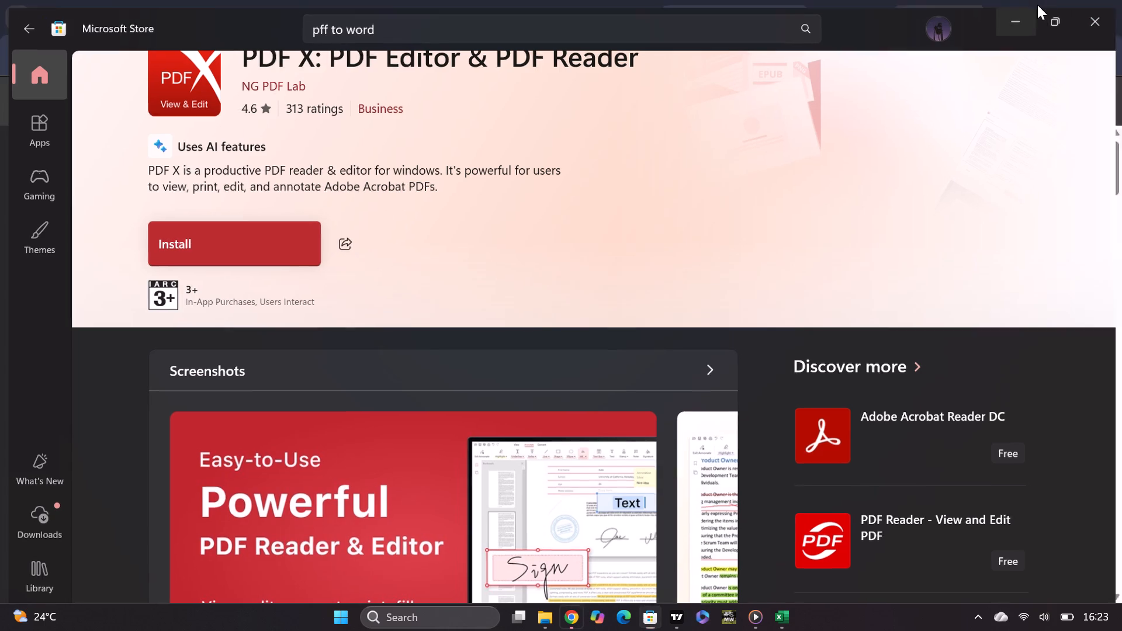
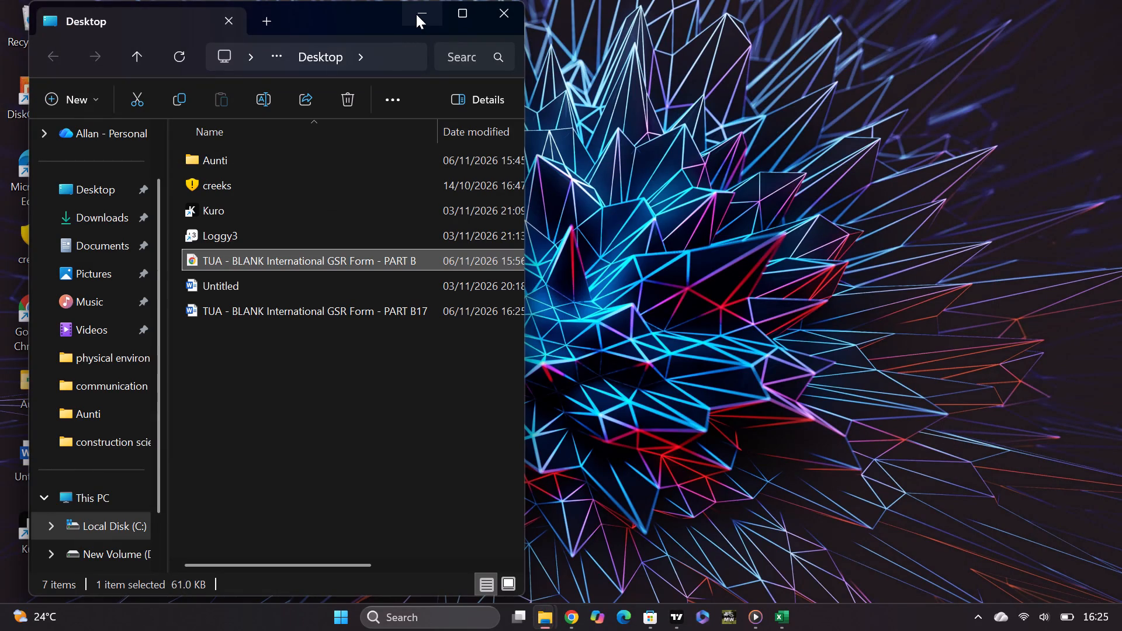
# Minimize the file window, open the Word document TUA - BLANK International GSR Form - PART B17 from the desktop, and enable editing.
pyautogui.click(416, 14)
pyautogui.doubleClick(105, 169)
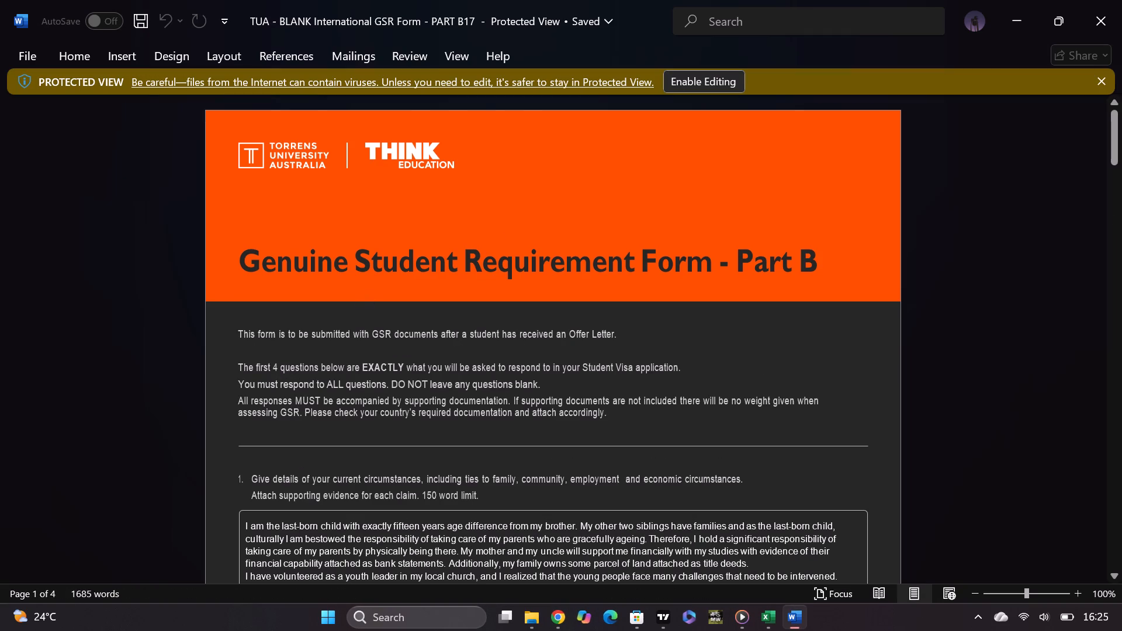
pyautogui.click(735, 76)
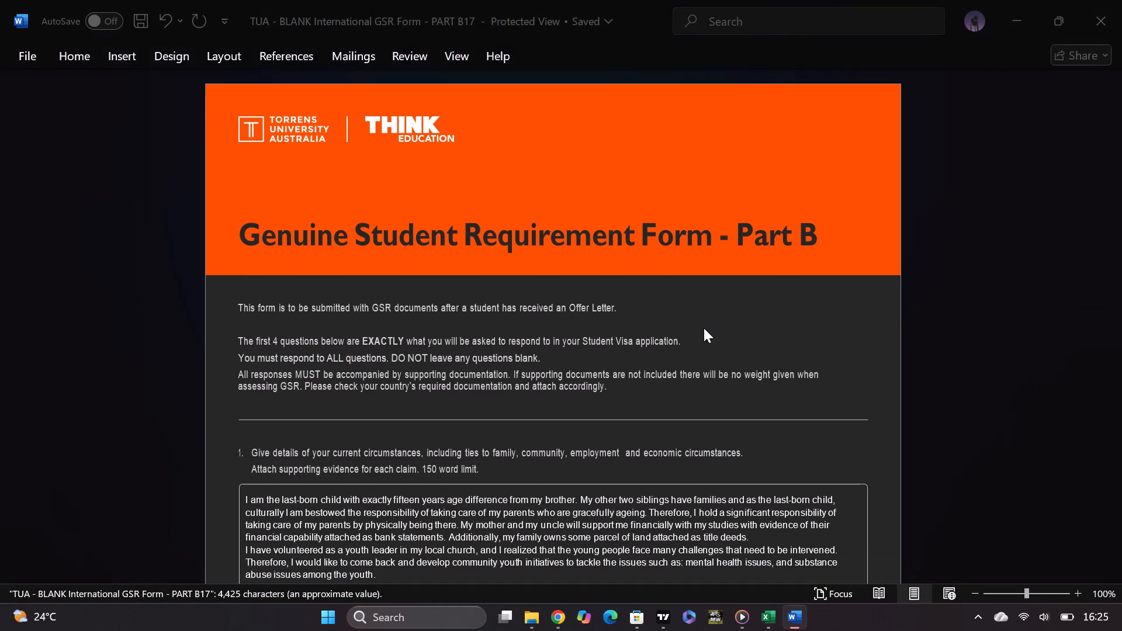
pyautogui.click(701, 340)
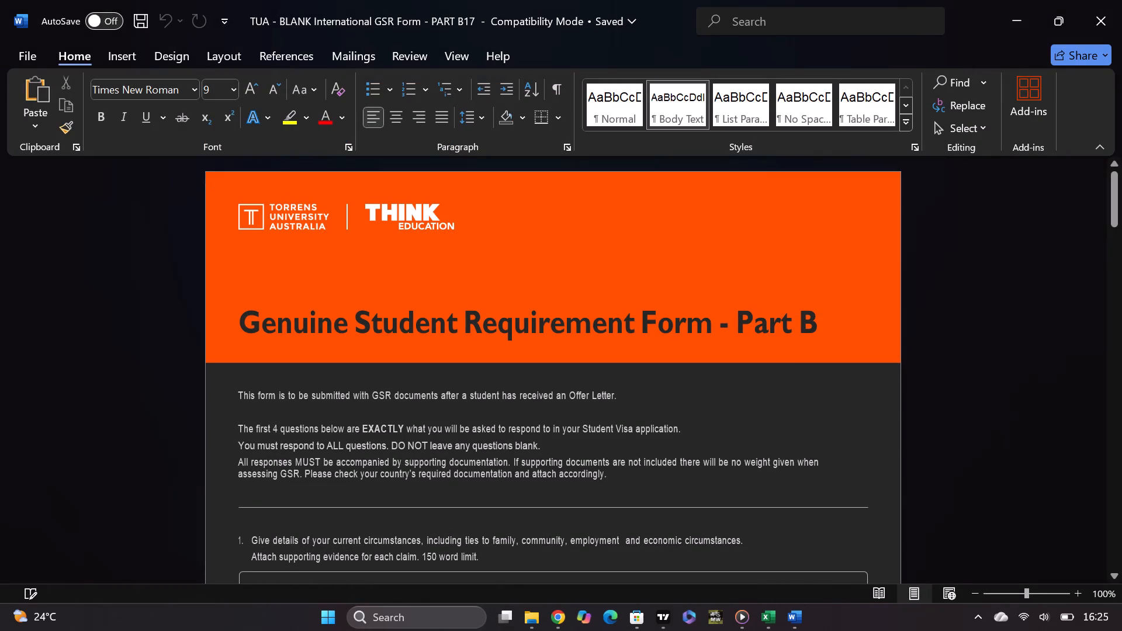
pyautogui.click(628, 399)
pyautogui.click(857, 395)
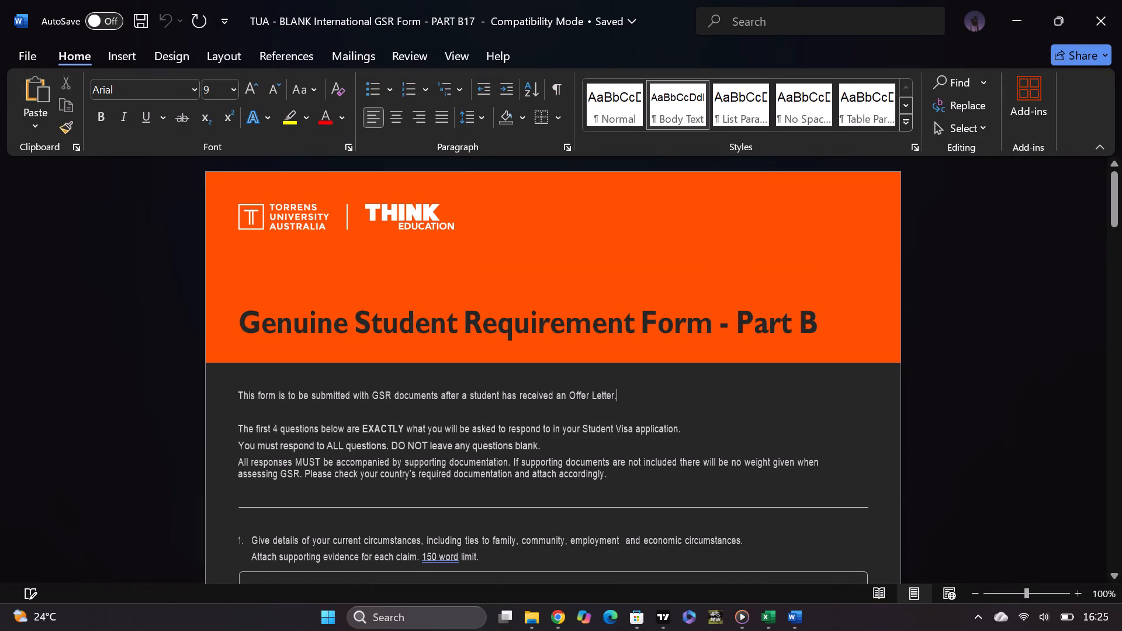
# Minimize the document, search the computer for "dra", and open Paint.
pyautogui.click(1007, 6)
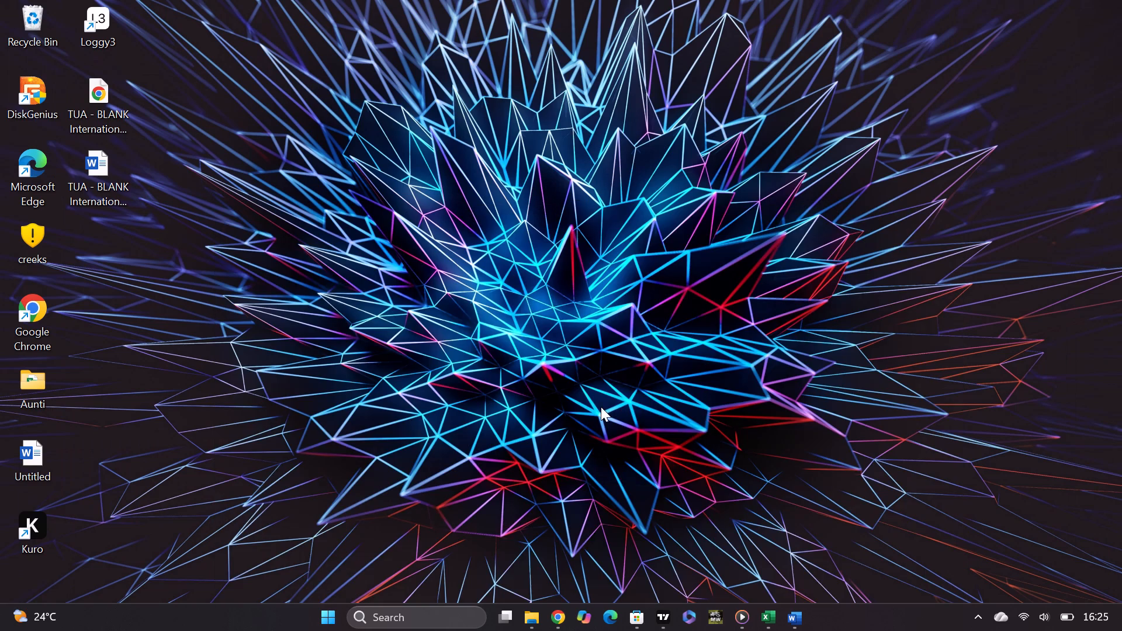
pyautogui.click(413, 619)
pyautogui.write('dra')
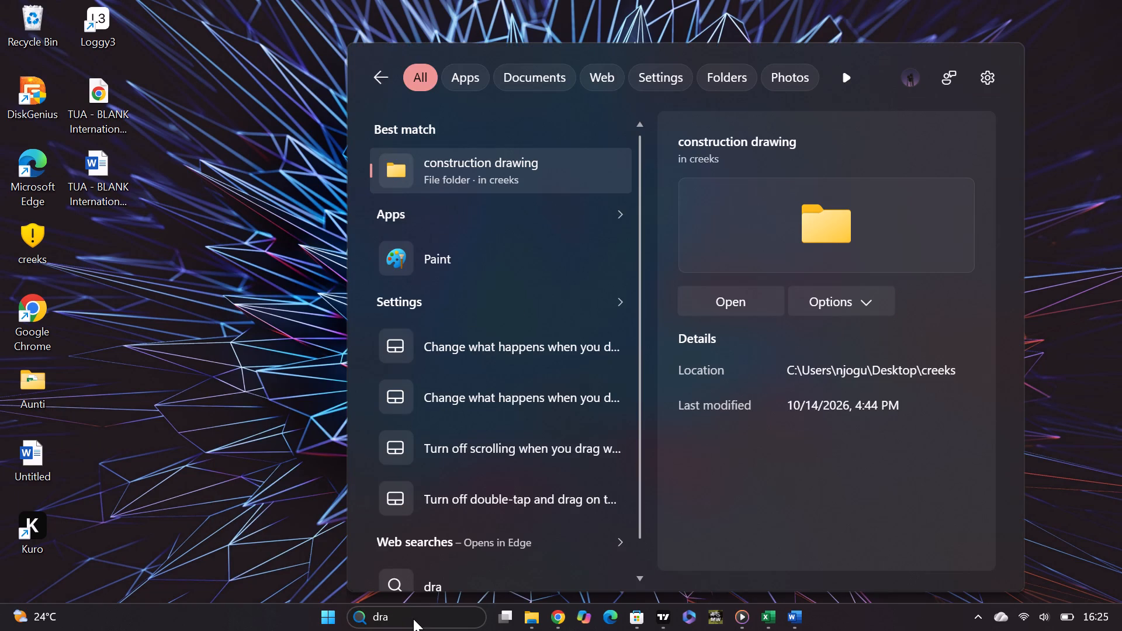
pyautogui.click(517, 245)
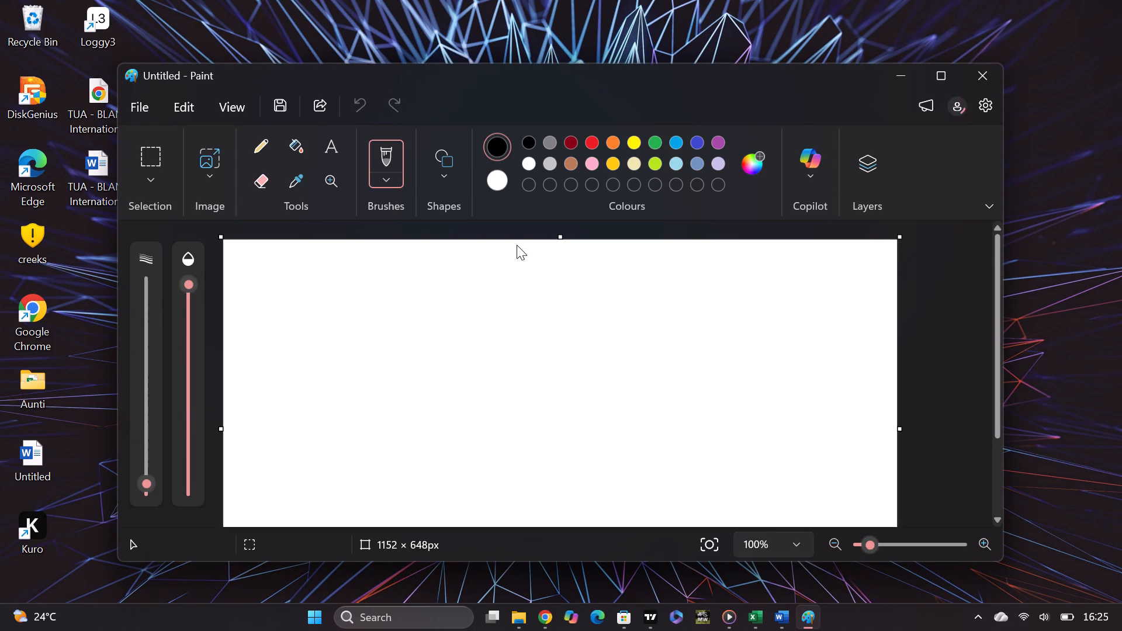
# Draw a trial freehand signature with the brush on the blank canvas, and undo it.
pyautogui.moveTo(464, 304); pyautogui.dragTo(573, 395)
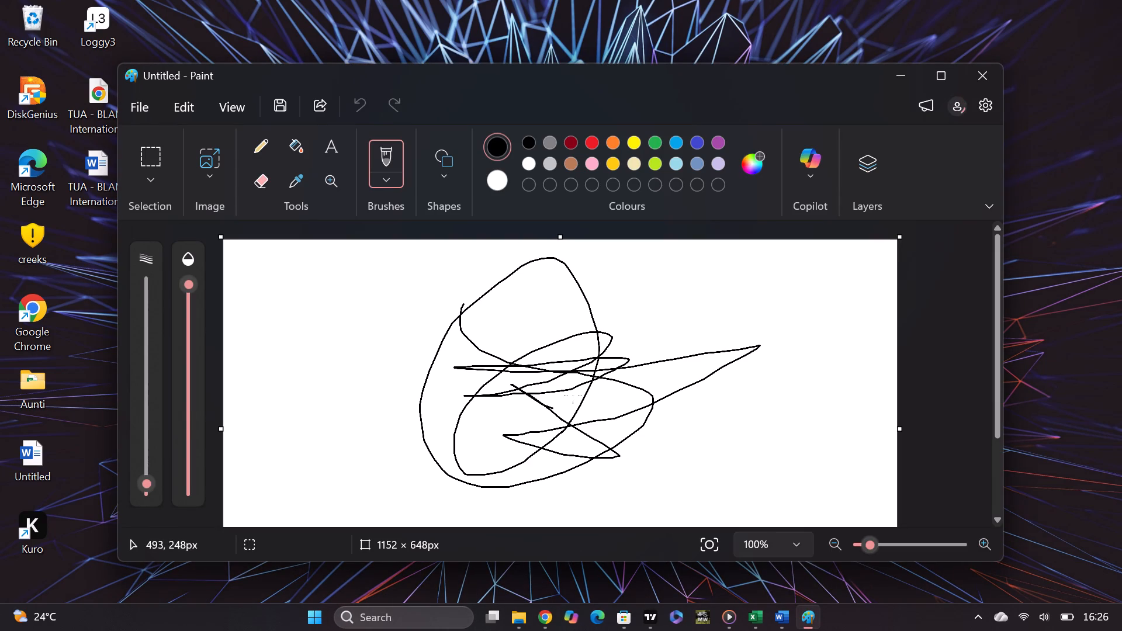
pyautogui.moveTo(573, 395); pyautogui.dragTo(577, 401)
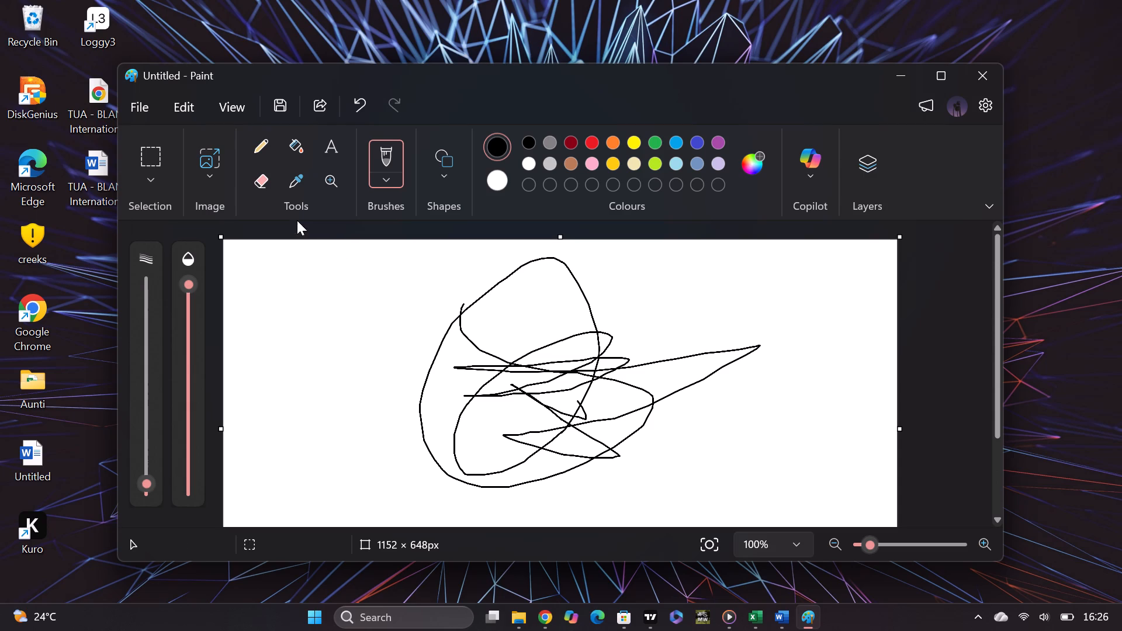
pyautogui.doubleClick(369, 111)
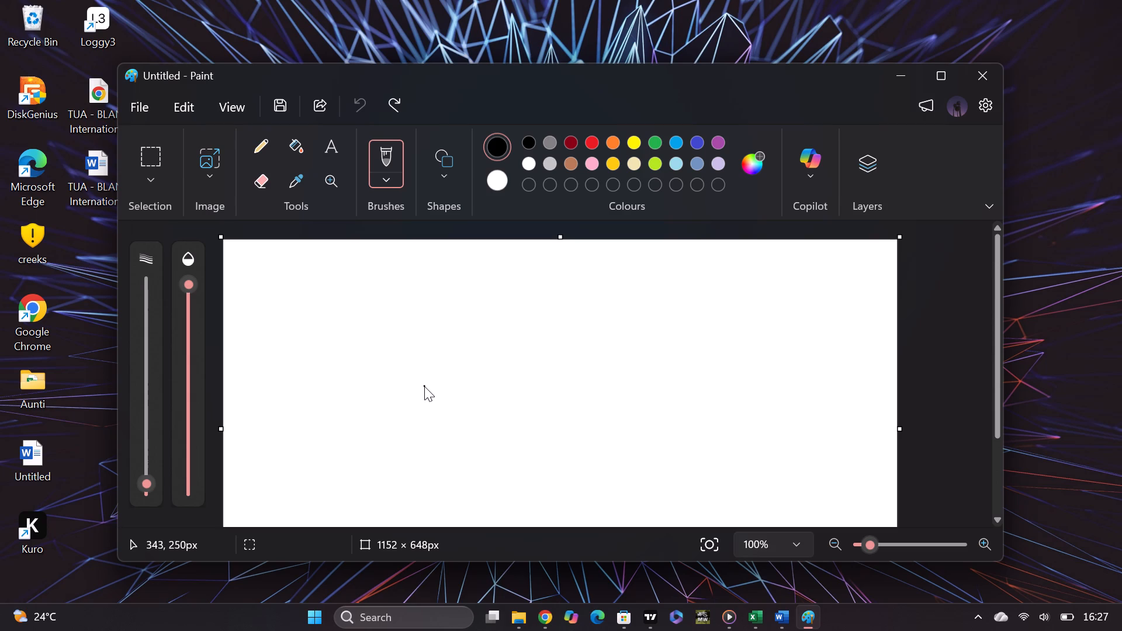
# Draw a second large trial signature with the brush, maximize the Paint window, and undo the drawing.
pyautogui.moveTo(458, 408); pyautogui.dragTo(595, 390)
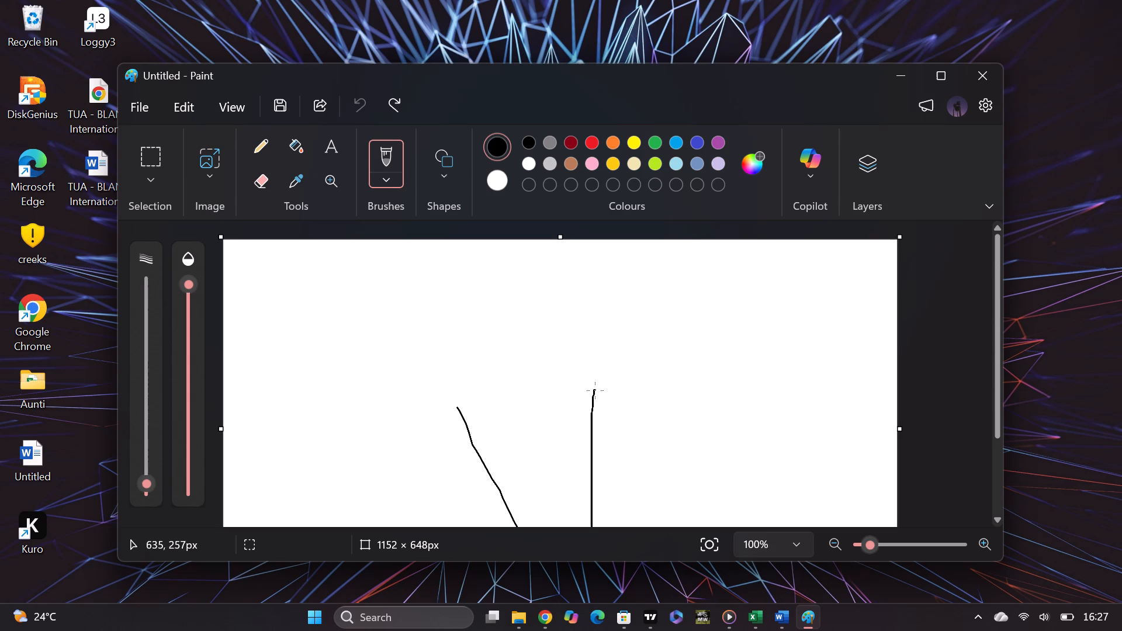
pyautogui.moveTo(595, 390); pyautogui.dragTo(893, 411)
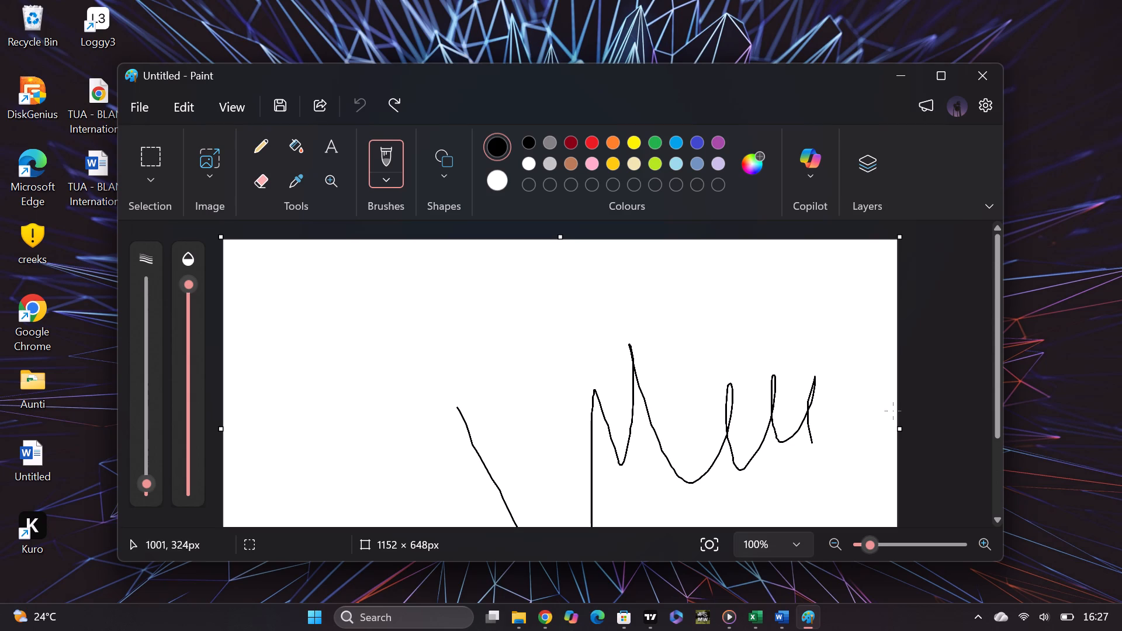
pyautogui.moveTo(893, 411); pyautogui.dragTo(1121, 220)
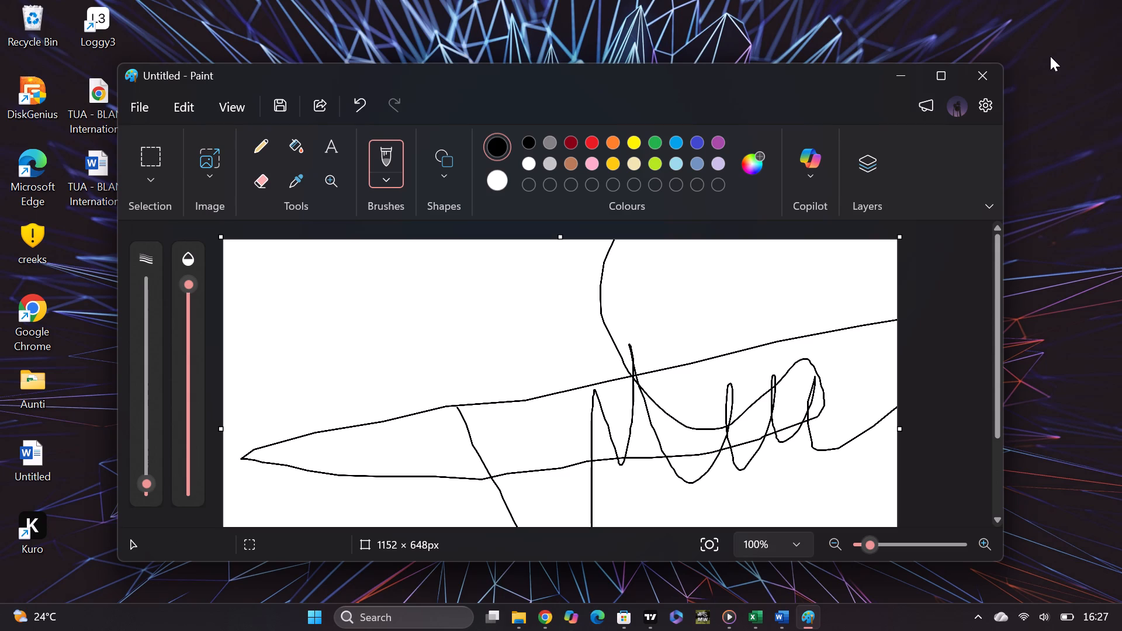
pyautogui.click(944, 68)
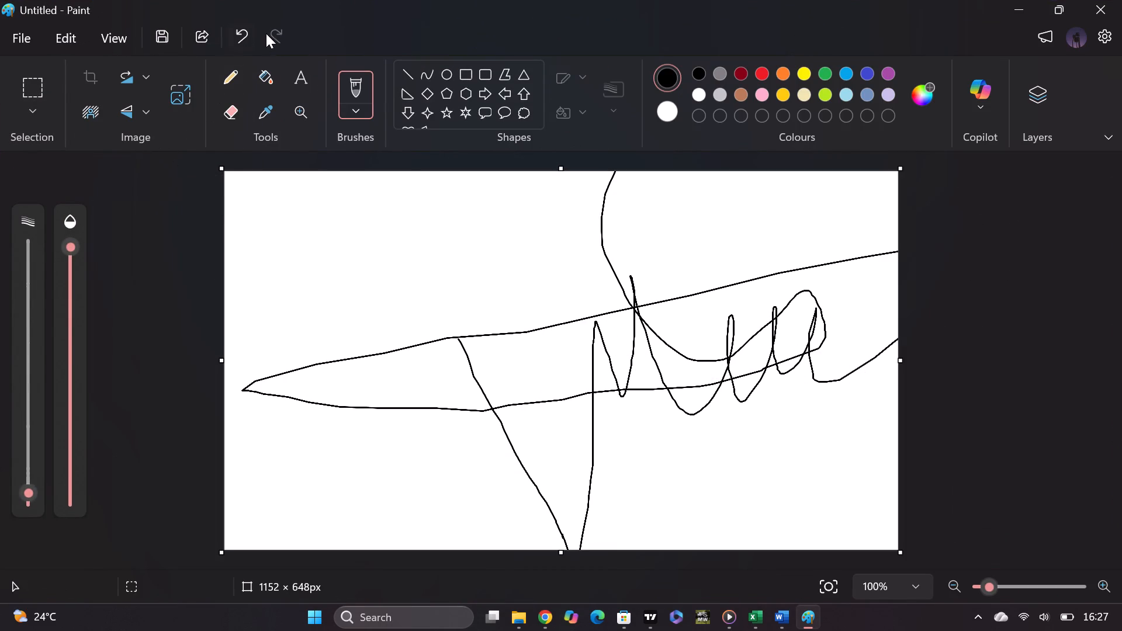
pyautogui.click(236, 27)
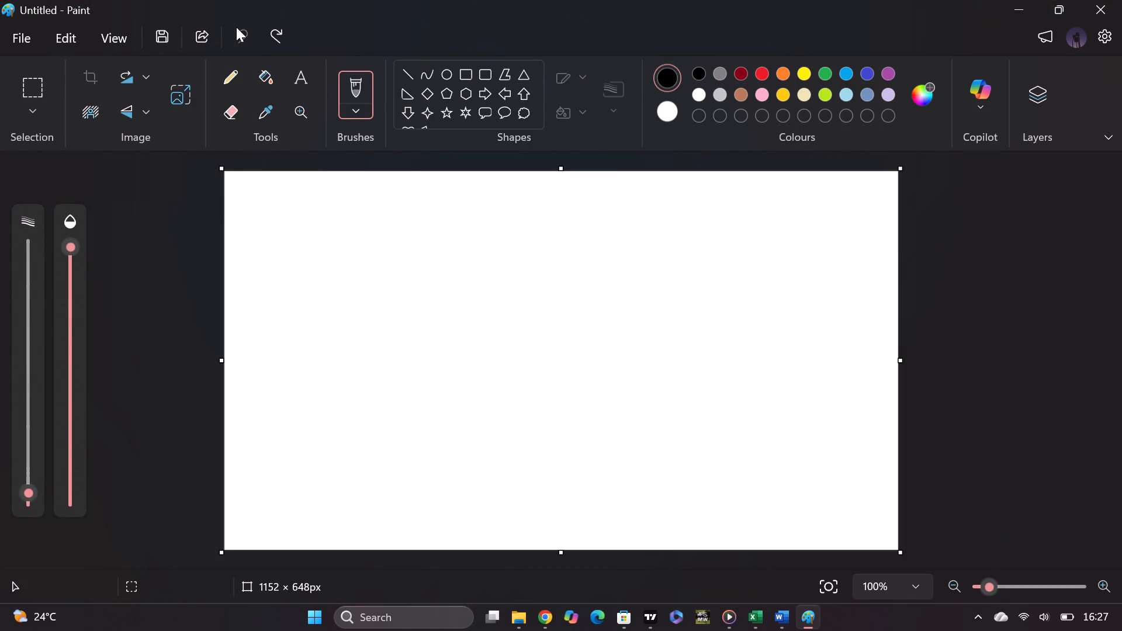
# Draw two small separate freehand signatures in black brush strokes near the middle of the canvas.
pyautogui.moveTo(460, 324); pyautogui.dragTo(379, 372)
pyautogui.moveTo(379, 372); pyautogui.dragTo(490, 355)
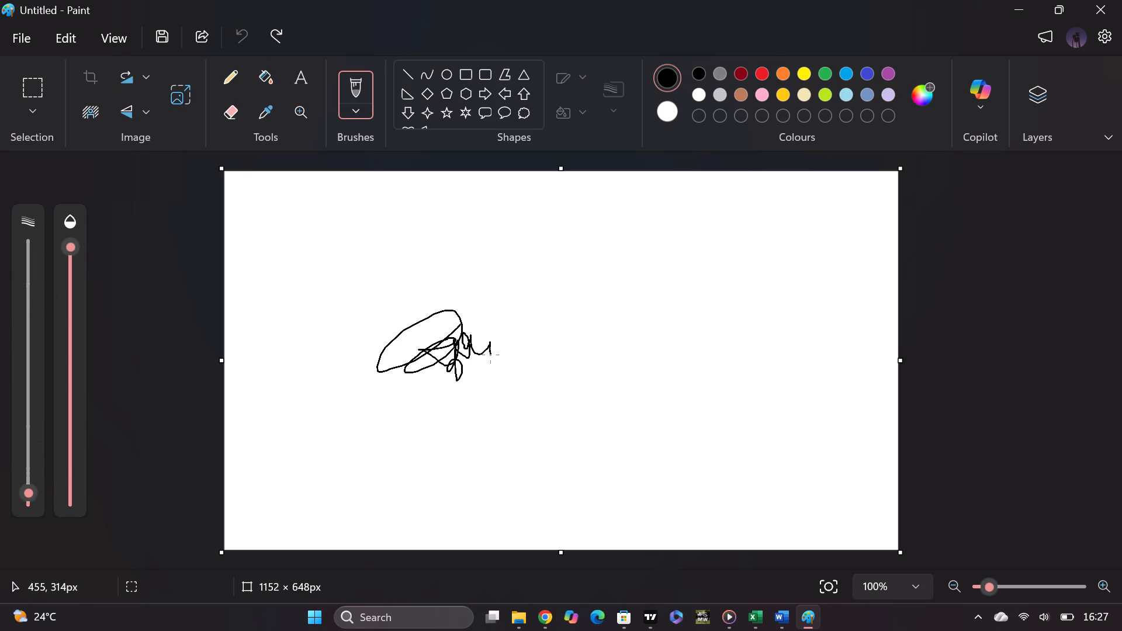
pyautogui.moveTo(581, 390); pyautogui.dragTo(635, 416)
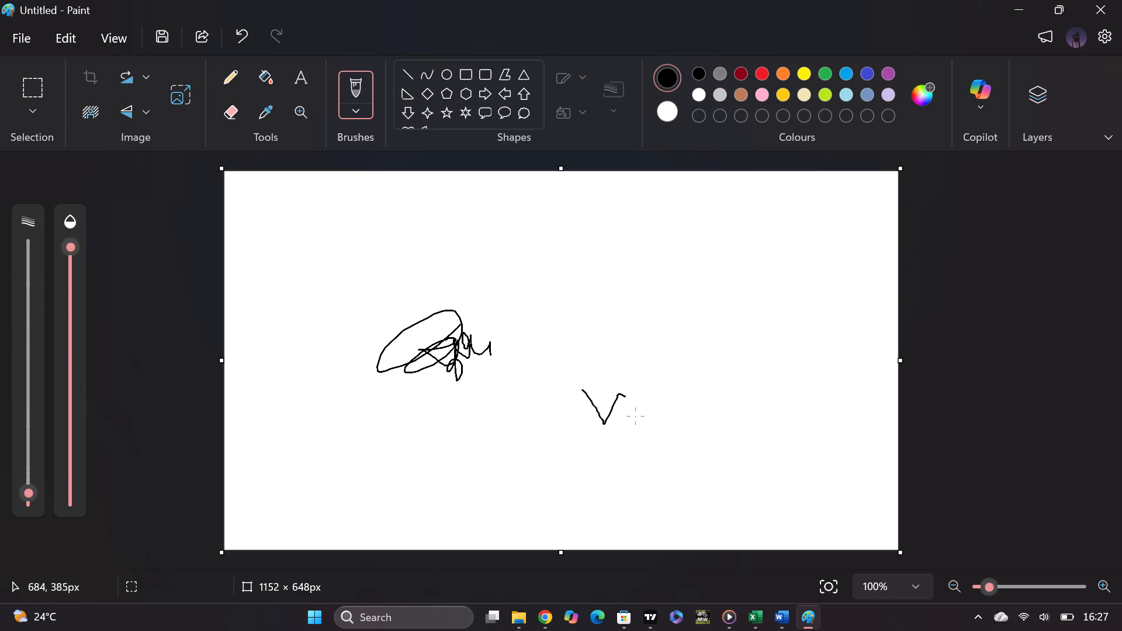
pyautogui.moveTo(635, 416); pyautogui.dragTo(702, 385)
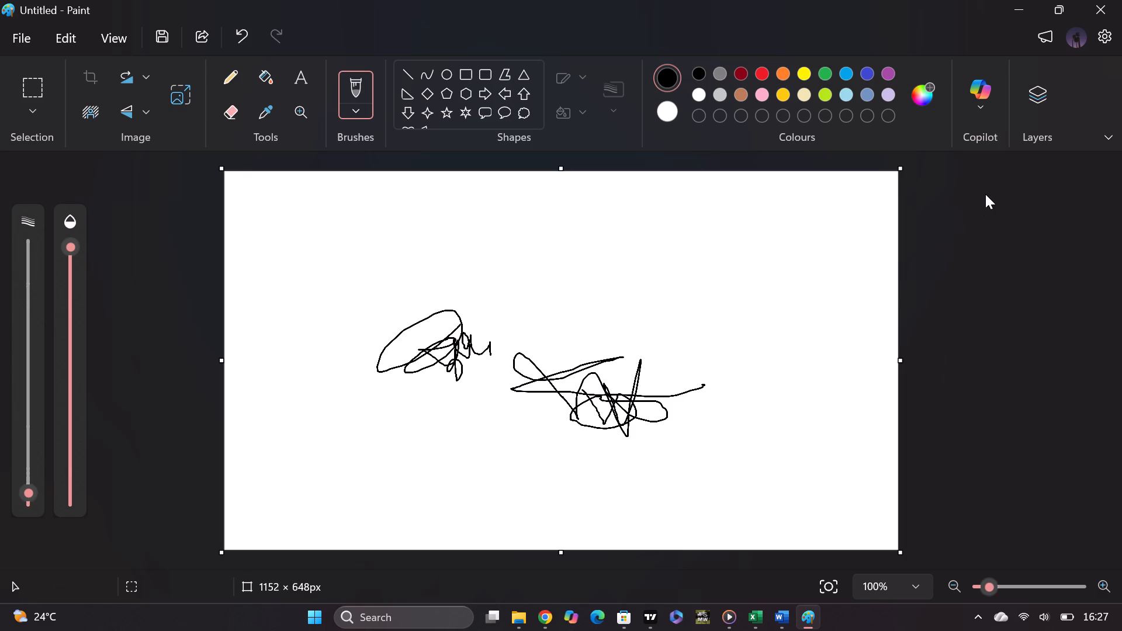
# Switch to the form in Word and go to the Declaration section on page 3.
pyautogui.click(783, 621)
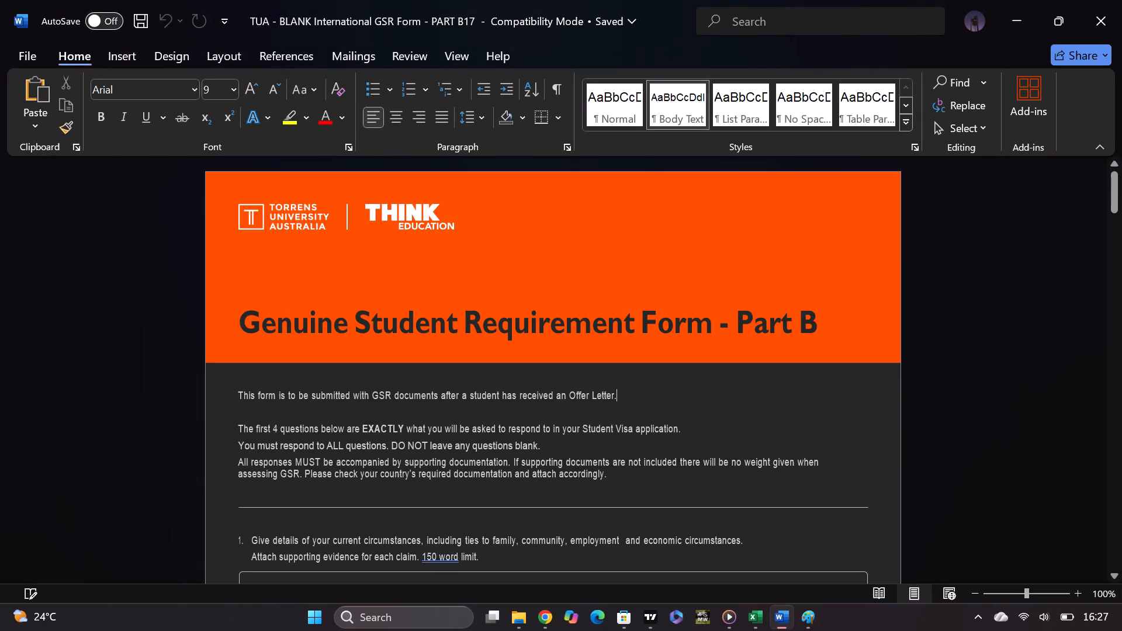
pyautogui.click(1120, 436)
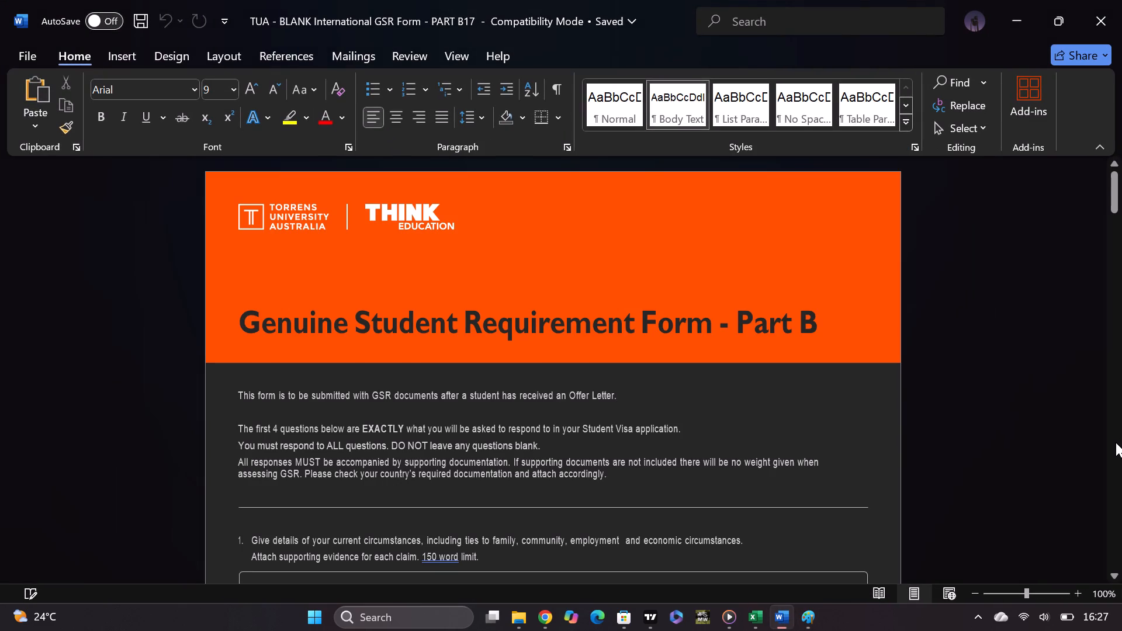
pyautogui.doubleClick(1116, 442)
pyautogui.moveTo(1116, 442); pyautogui.dragTo(1118, 472)
pyautogui.doubleClick(1118, 472)
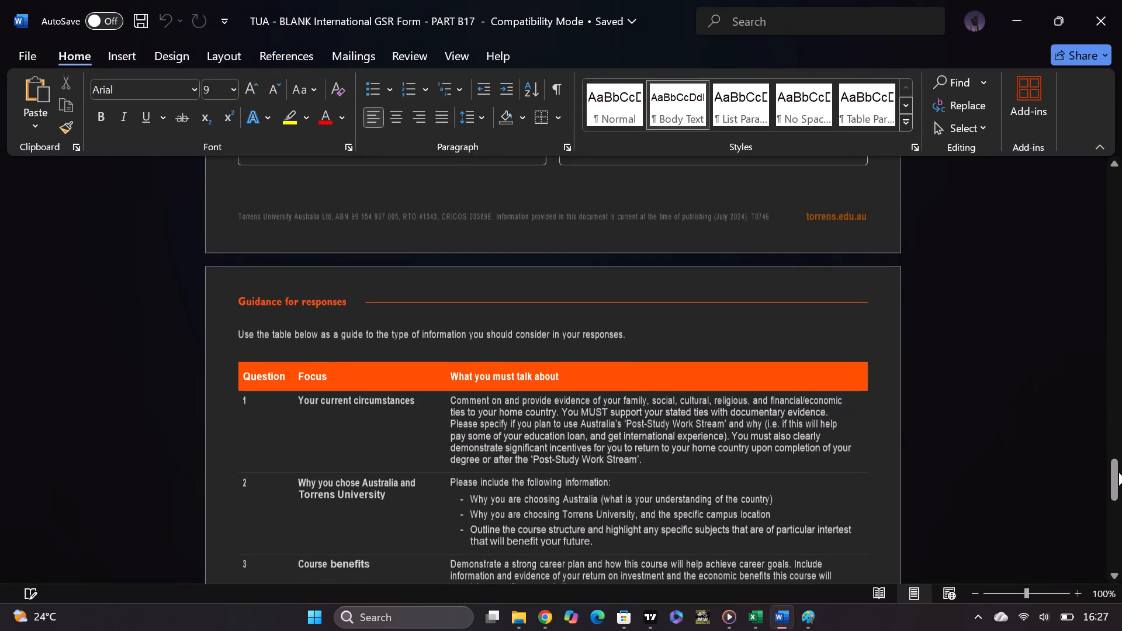
pyautogui.moveTo(1118, 480); pyautogui.dragTo(1121, 555)
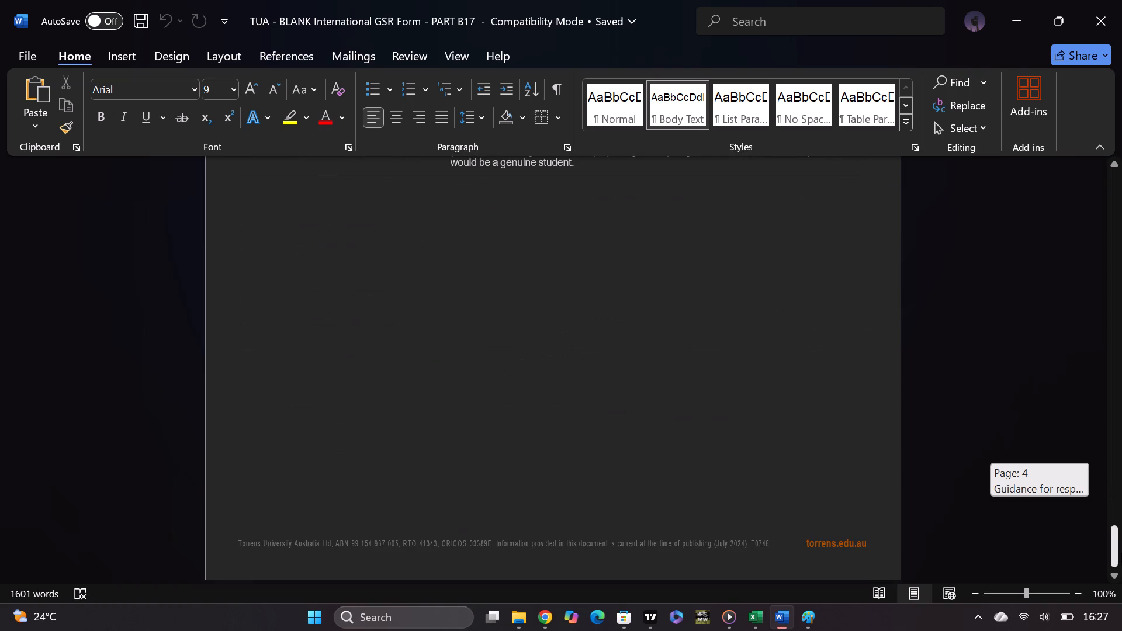
pyautogui.moveTo(1121, 555); pyautogui.dragTo(1121, 447)
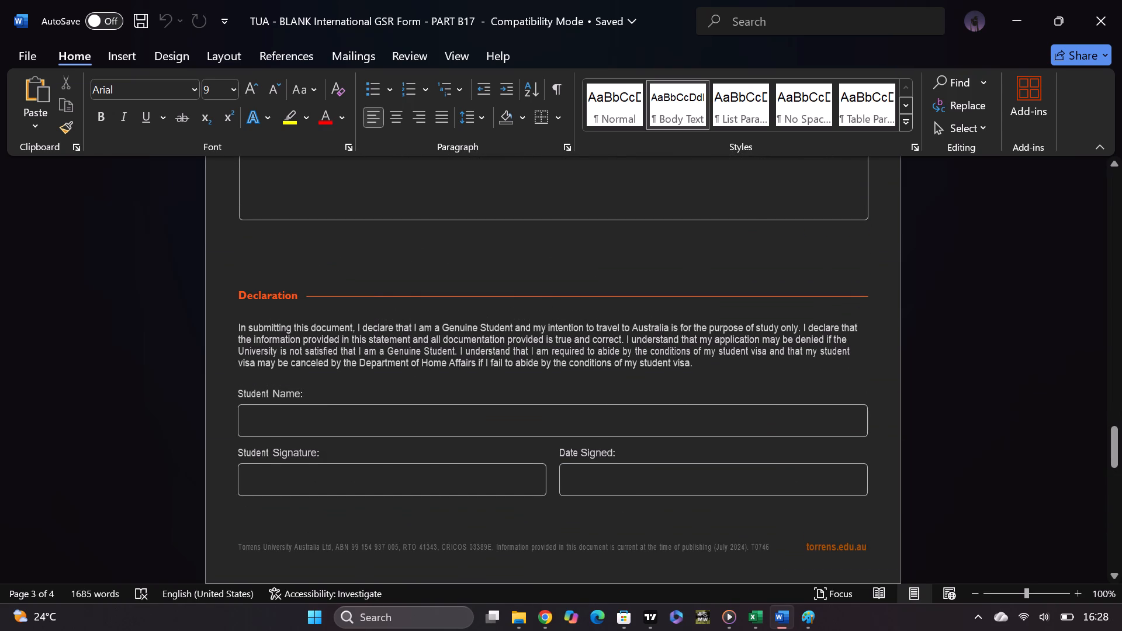
# Try to enter the trial text "hvvh" in the Student Name box of the Declaration section.
pyautogui.click(453, 412)
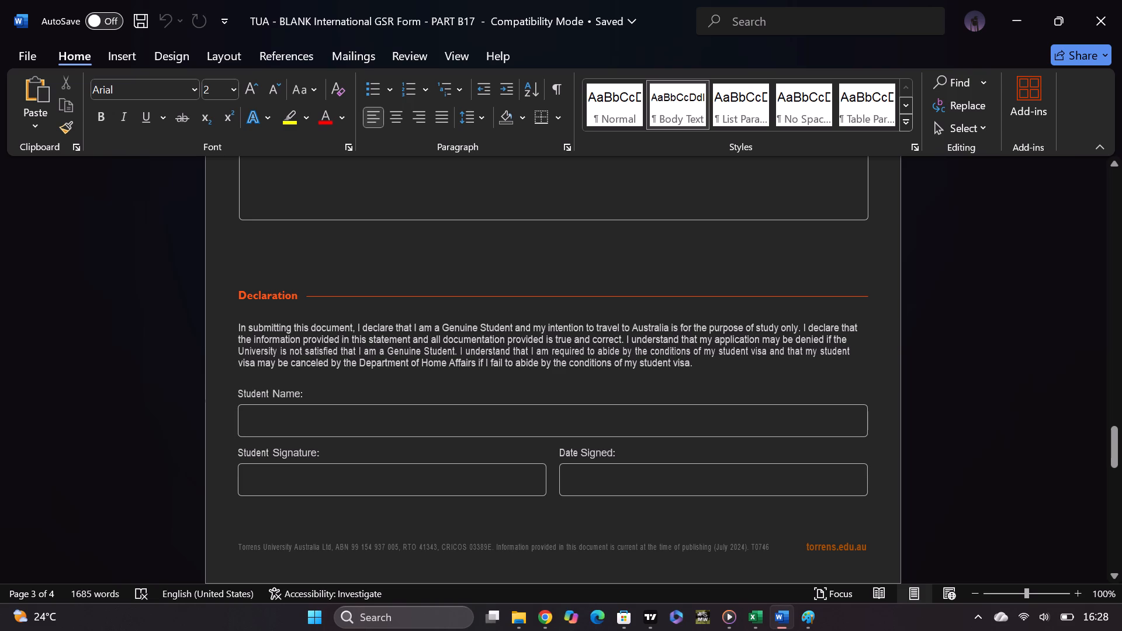
pyautogui.click(452, 413)
pyautogui.click(403, 419)
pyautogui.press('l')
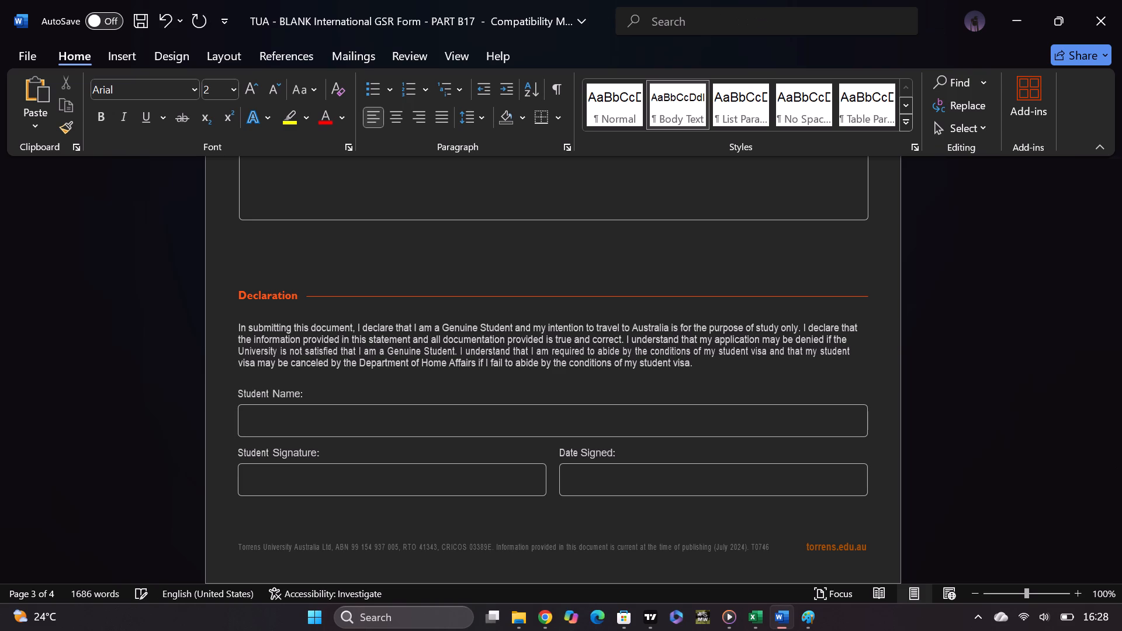
pyautogui.tripleClick(354, 421)
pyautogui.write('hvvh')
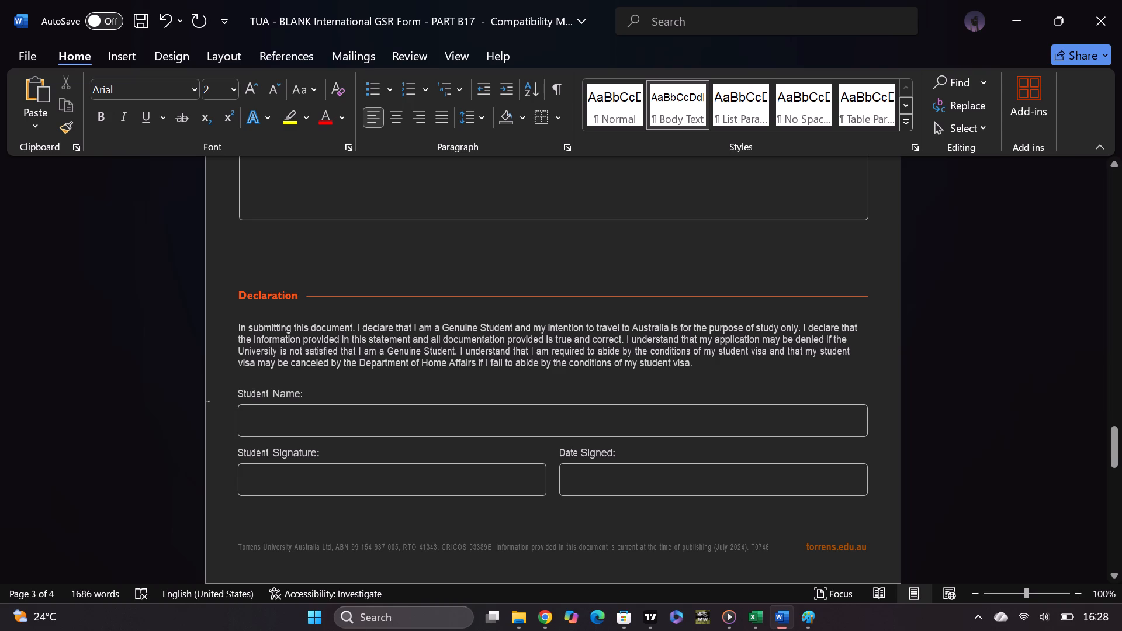
# Move the Student Name box slightly down, away from its label.
pyautogui.moveTo(373, 425); pyautogui.dragTo(370, 370)
pyautogui.click(370, 370)
pyautogui.moveTo(337, 408); pyautogui.dragTo(333, 424)
pyautogui.click(333, 424)
pyautogui.scroll(1, 342, 418)
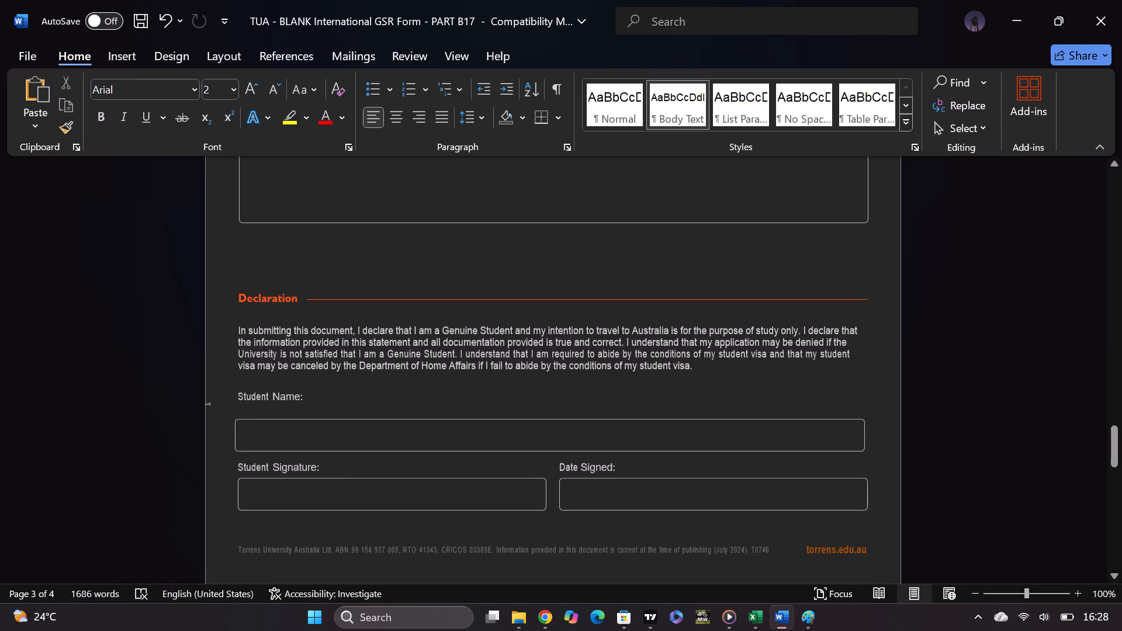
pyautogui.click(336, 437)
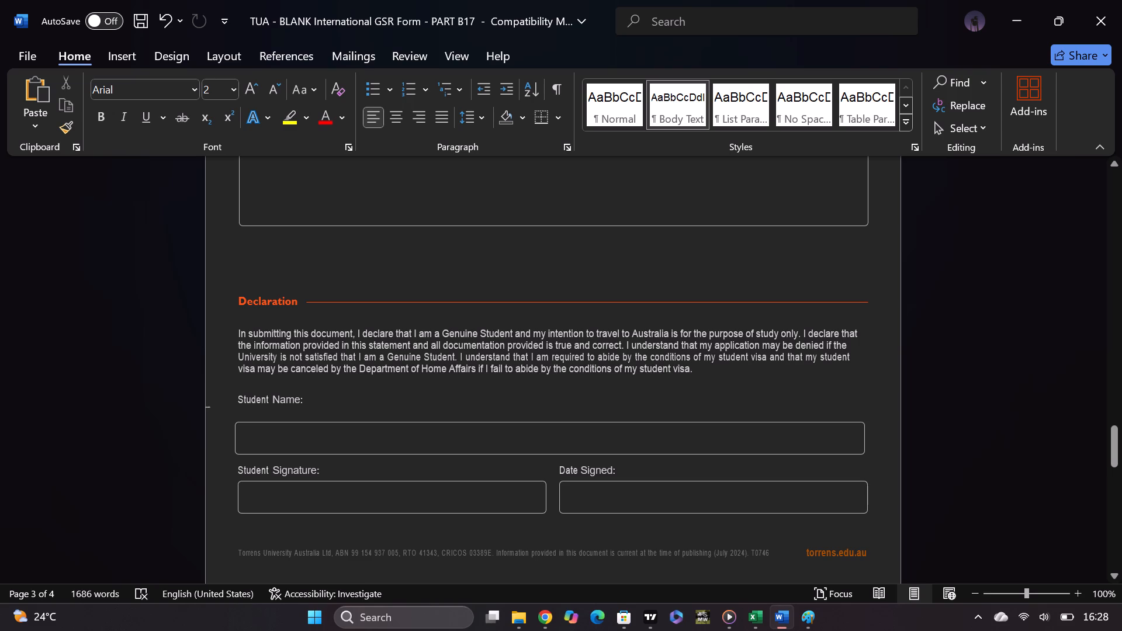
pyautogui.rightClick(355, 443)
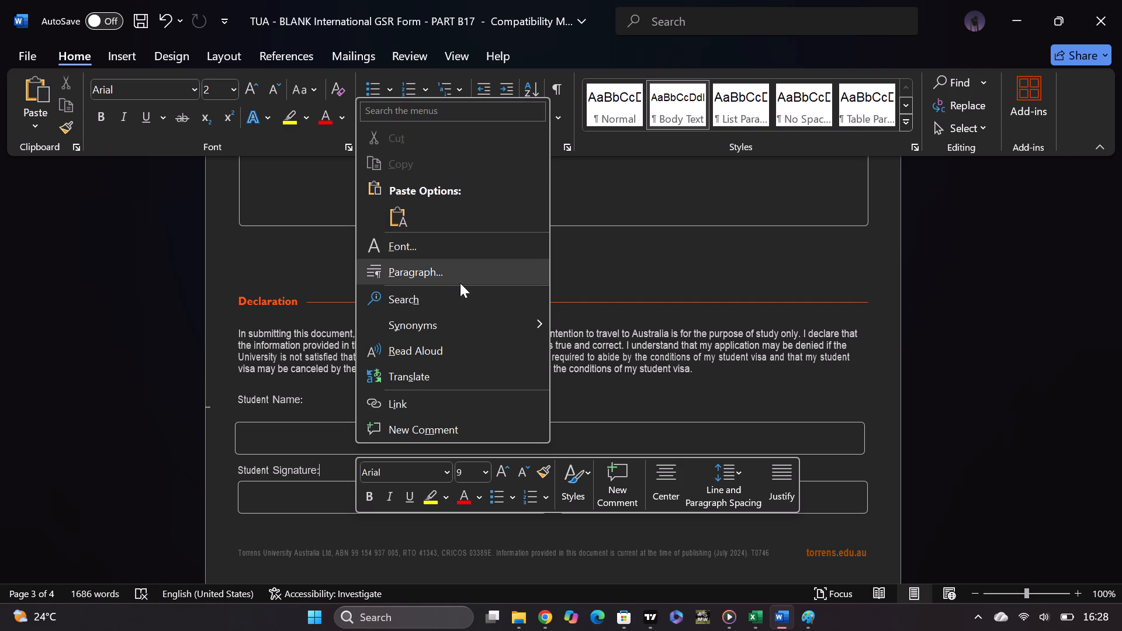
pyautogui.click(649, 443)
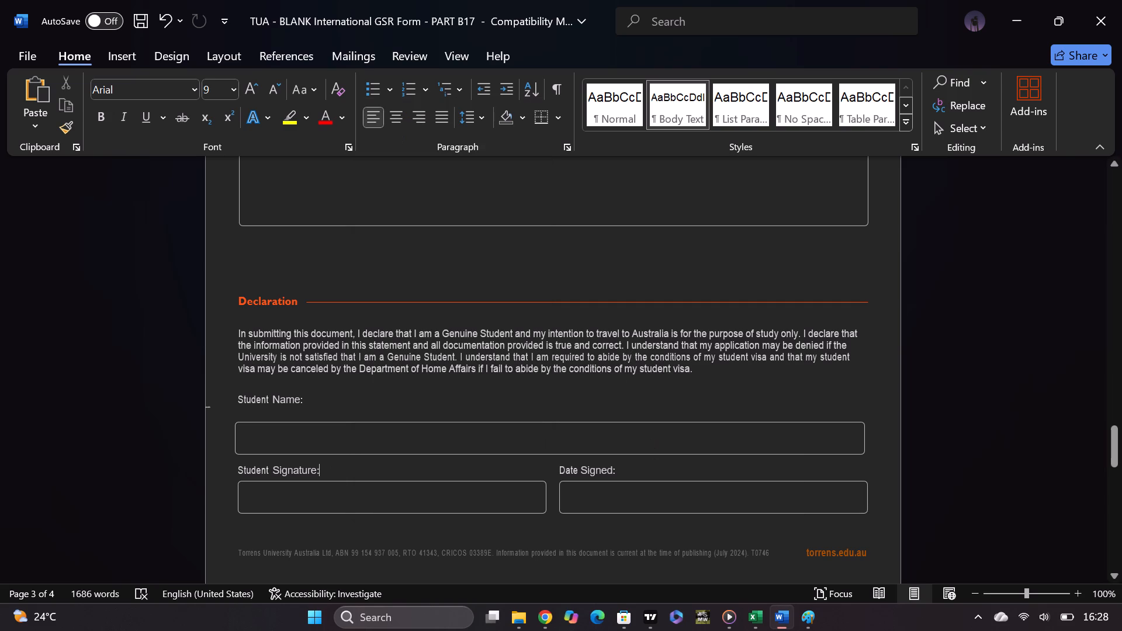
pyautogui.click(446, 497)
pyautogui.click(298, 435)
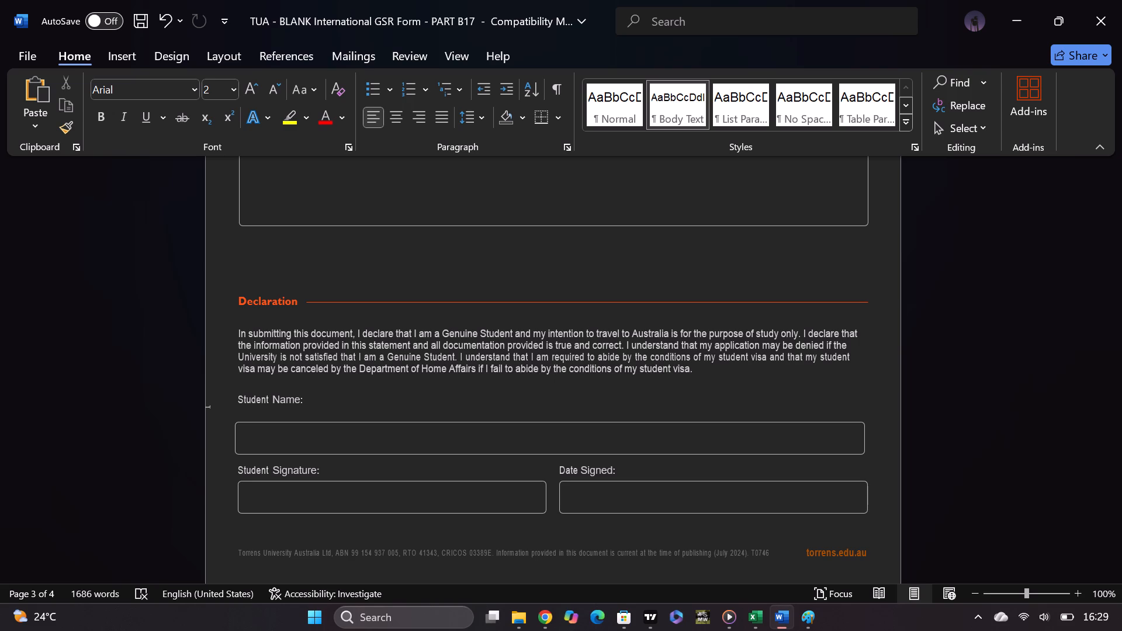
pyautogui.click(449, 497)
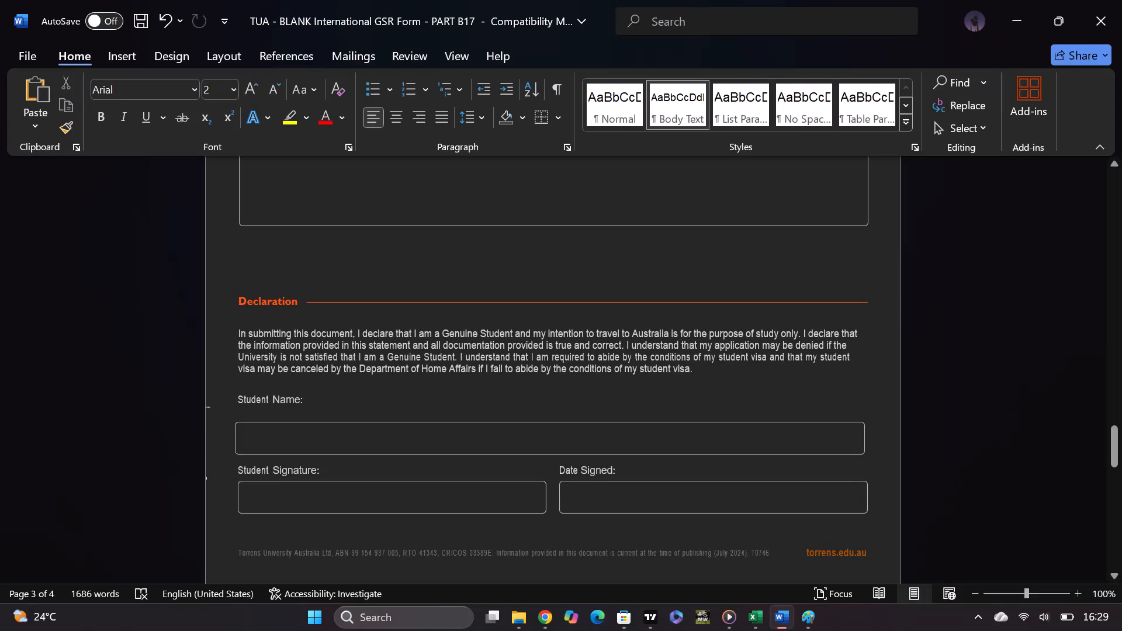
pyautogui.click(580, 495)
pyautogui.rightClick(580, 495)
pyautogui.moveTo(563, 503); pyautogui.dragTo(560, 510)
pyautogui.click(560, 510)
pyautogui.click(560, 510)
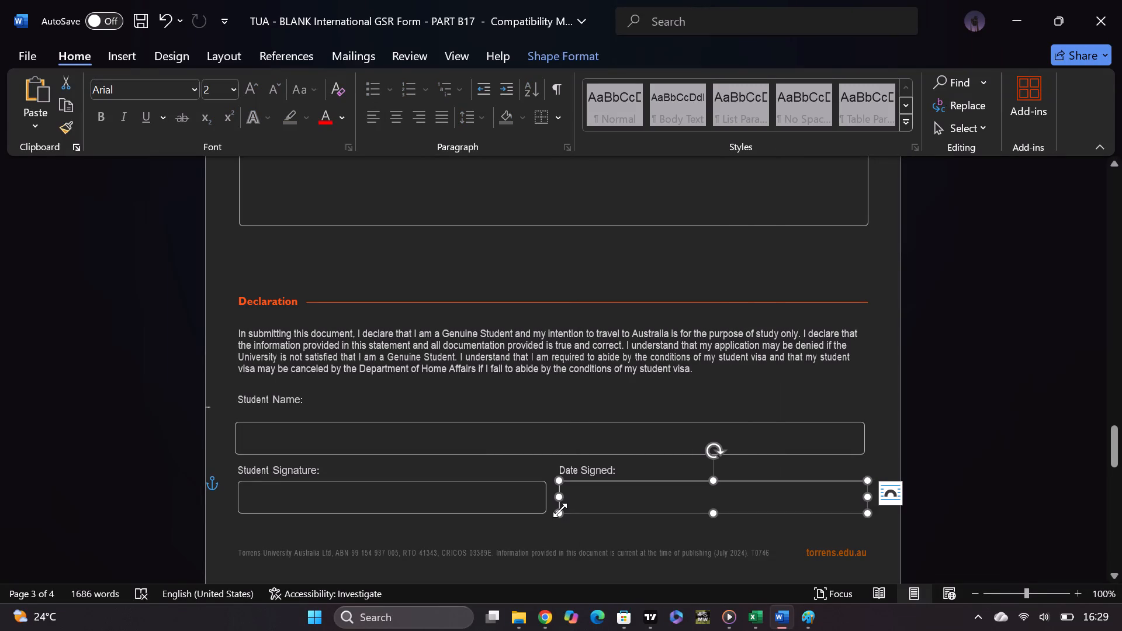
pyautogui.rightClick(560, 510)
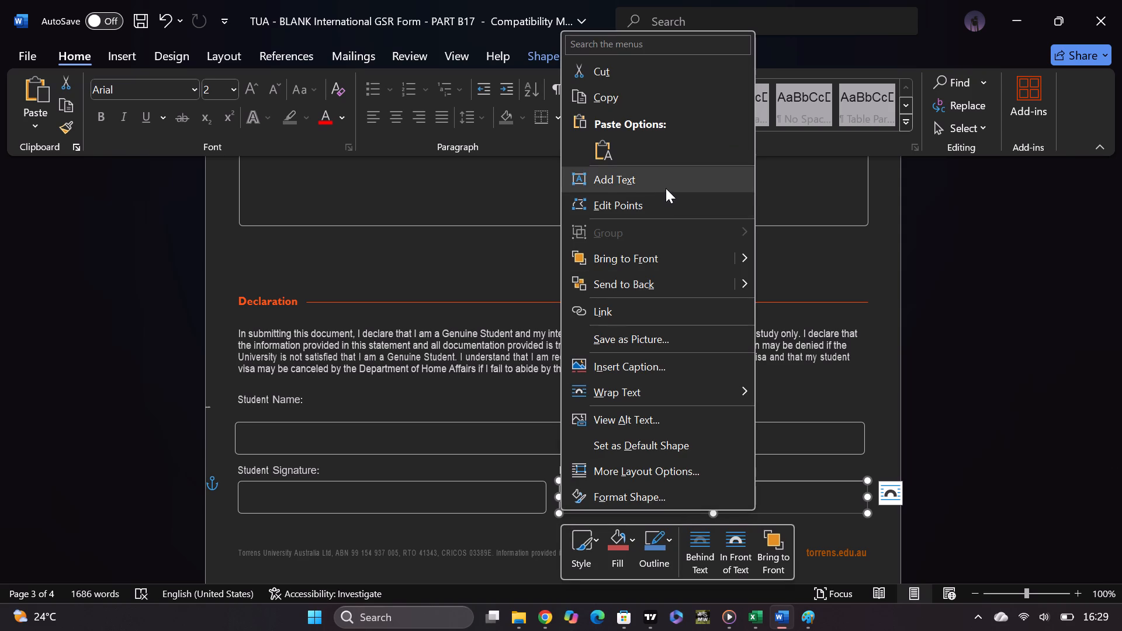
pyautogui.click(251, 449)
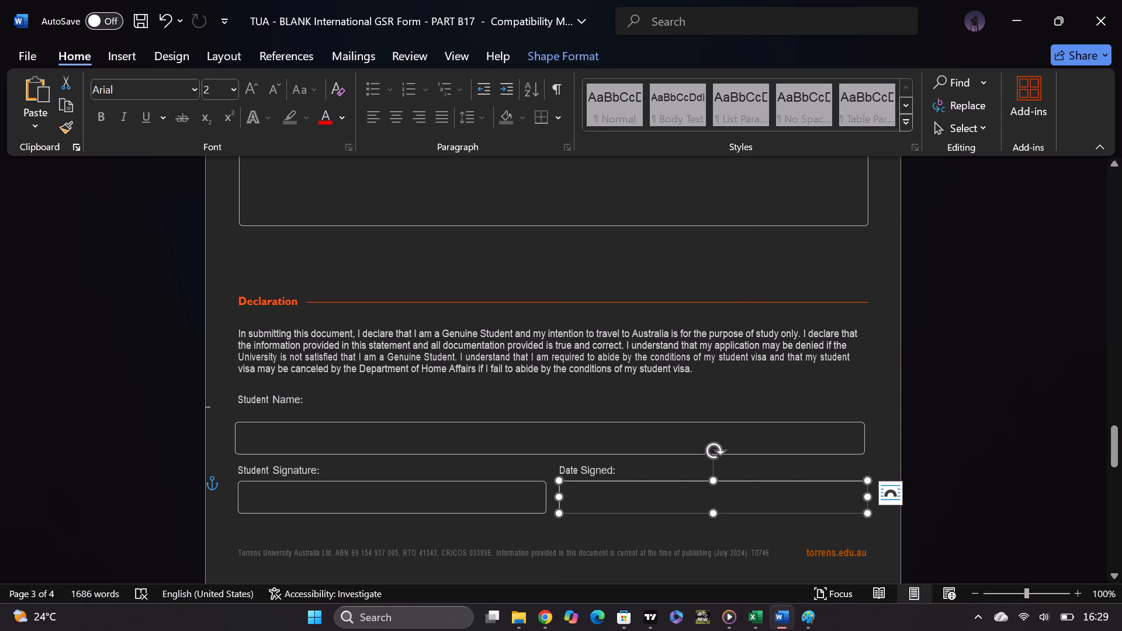
# Make the Student Name box in the Declaration section accept text using Add Text.
pyautogui.click(235, 452)
pyautogui.rightClick(235, 452)
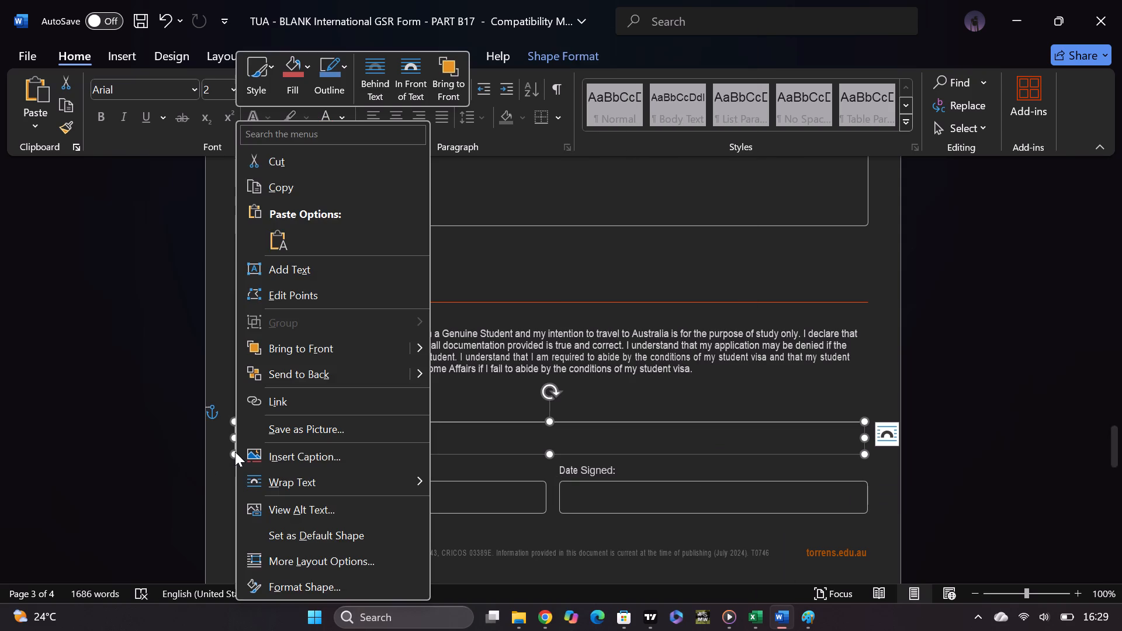
pyautogui.click(322, 276)
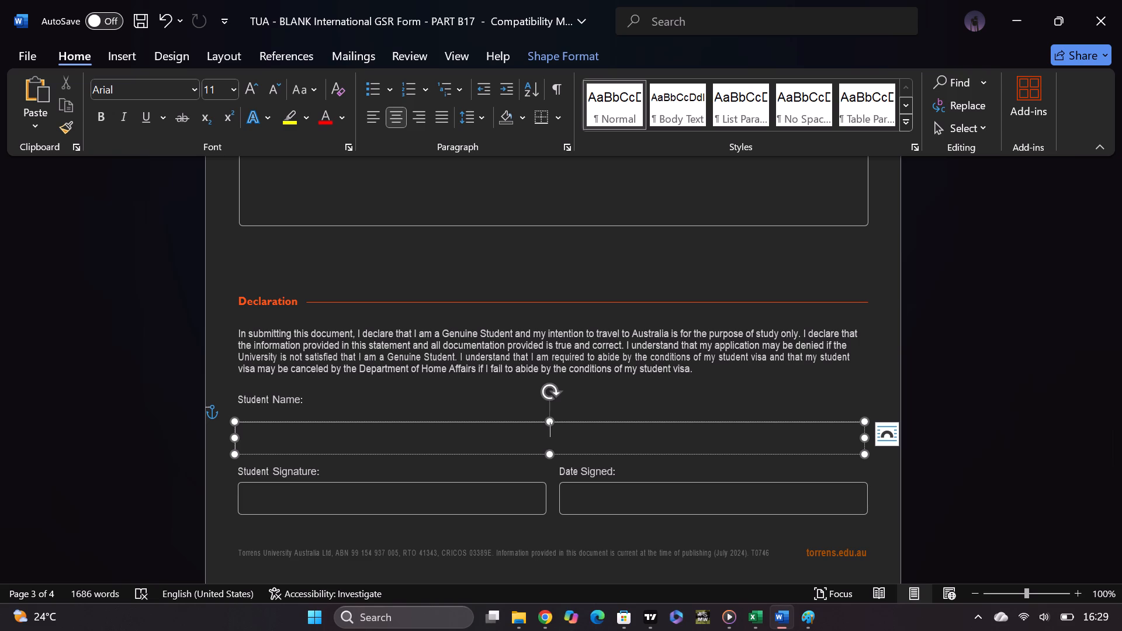
# Enter trial letters in the Student Name box, clear them all and set the empty line to left alignment.
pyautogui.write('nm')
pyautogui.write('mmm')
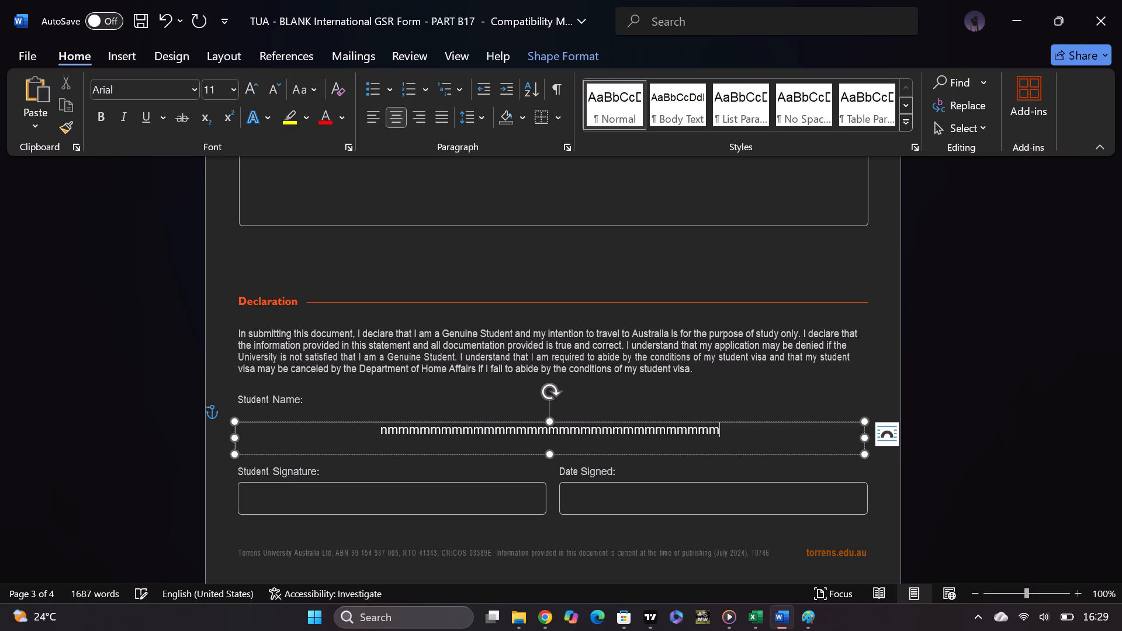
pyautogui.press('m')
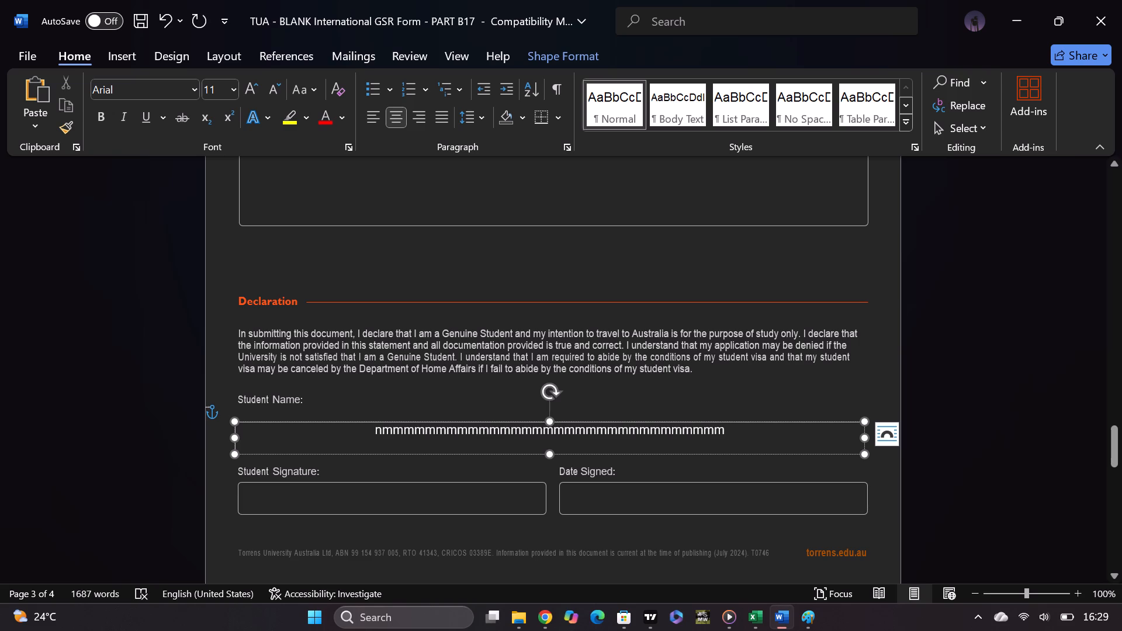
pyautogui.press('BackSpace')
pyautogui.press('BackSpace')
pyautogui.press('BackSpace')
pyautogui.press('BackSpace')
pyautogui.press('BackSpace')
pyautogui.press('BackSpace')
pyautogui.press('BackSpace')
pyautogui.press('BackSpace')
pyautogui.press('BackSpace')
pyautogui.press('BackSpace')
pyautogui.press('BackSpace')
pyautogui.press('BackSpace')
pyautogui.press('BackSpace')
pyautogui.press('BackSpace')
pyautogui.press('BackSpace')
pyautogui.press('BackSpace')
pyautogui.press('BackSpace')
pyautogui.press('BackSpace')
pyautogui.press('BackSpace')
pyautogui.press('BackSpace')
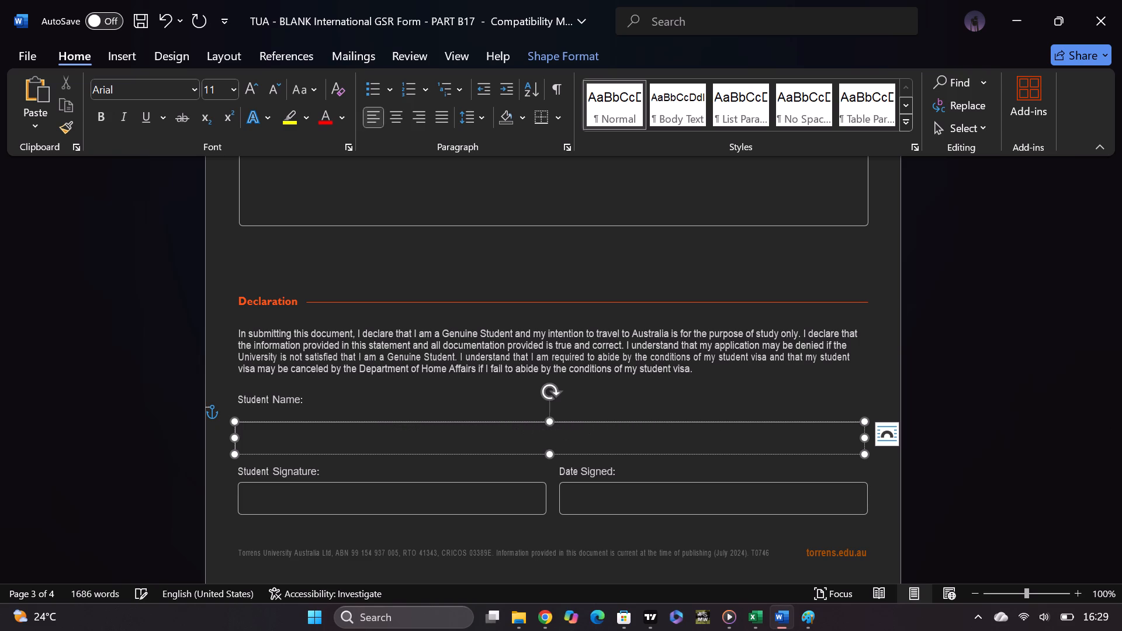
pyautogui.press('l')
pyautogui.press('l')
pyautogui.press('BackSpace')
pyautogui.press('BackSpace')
# Enter the student's full name in the Student Name box.
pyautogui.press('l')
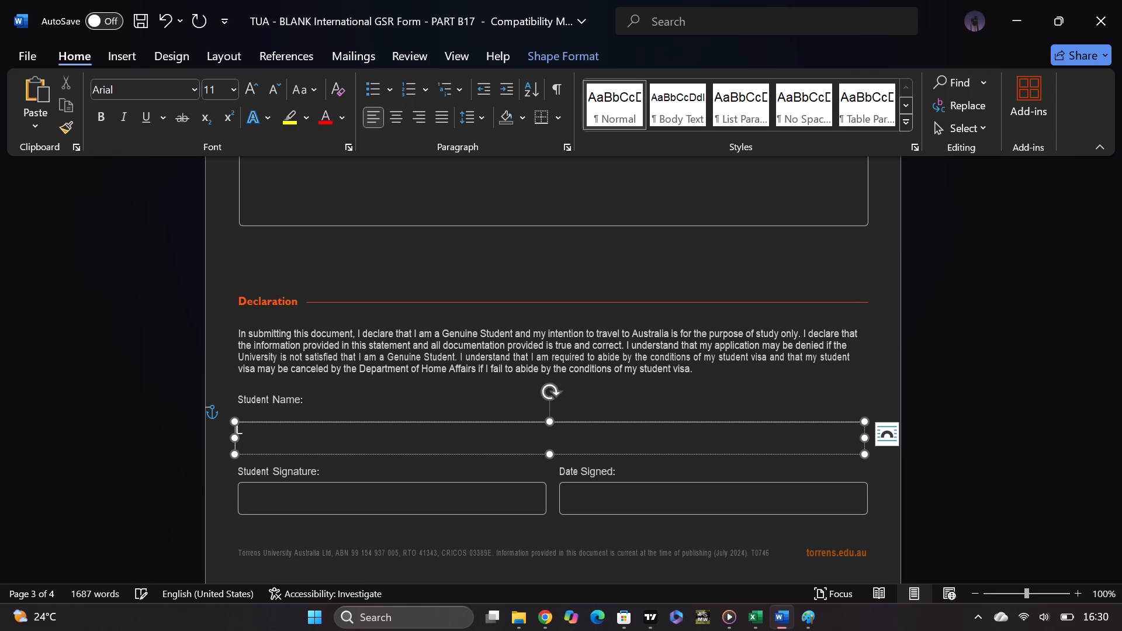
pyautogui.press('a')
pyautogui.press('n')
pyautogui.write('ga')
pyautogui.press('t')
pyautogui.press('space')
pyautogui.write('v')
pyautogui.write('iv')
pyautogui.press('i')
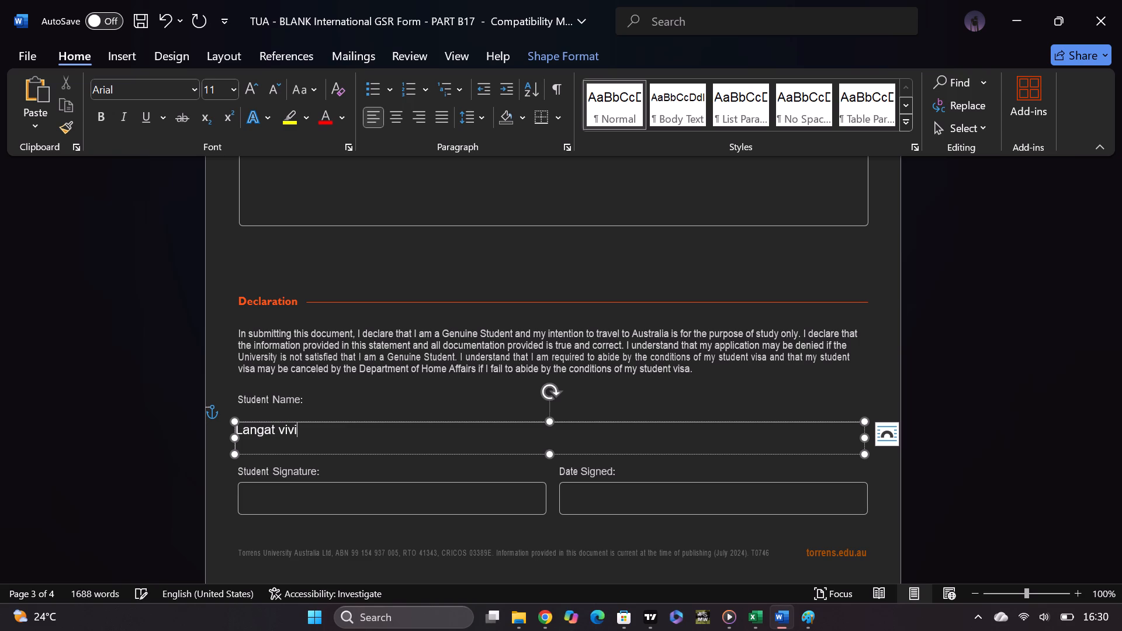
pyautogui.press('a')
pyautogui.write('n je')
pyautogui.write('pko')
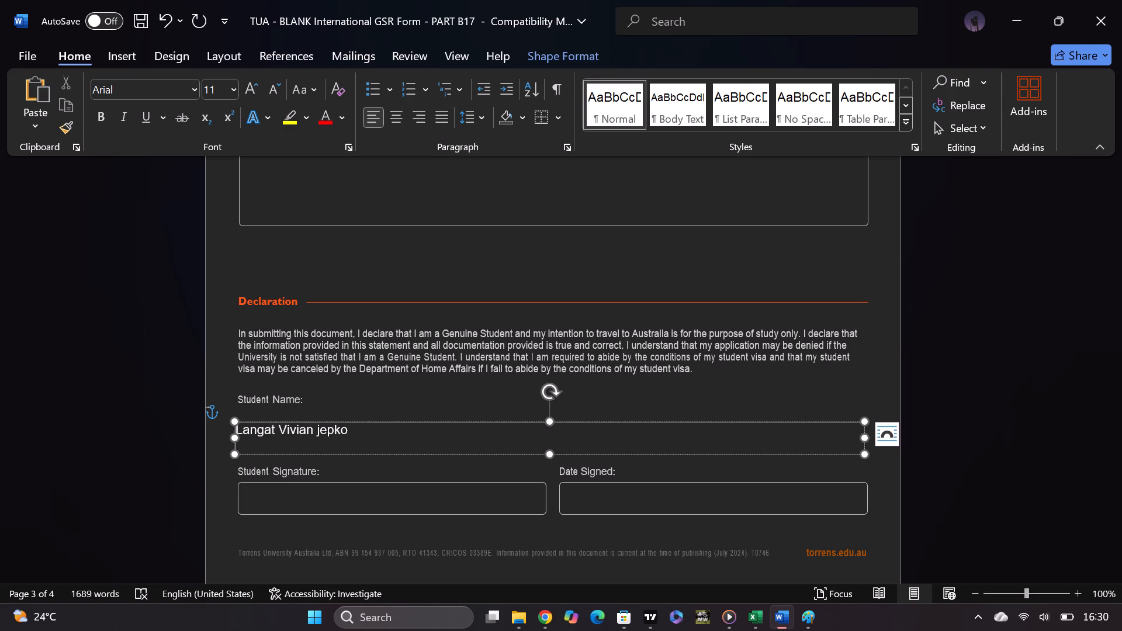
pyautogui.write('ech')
# Add text to the Date Signed box, check today's date in the system calendar and enter "6th November 2026".
pyautogui.click(649, 501)
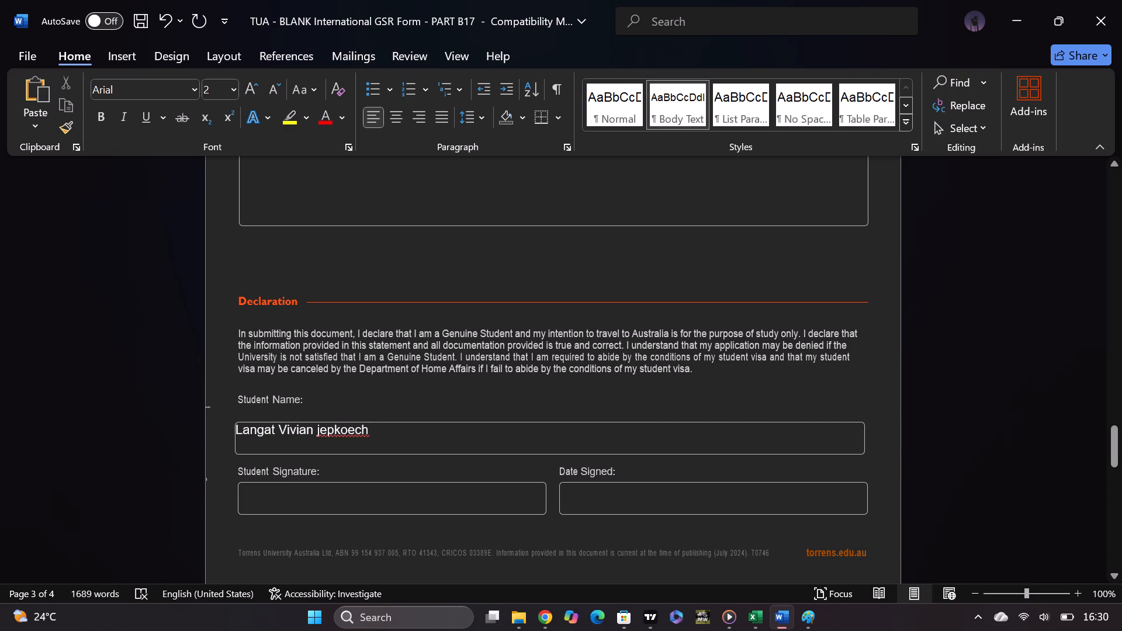
pyautogui.rightClick(562, 512)
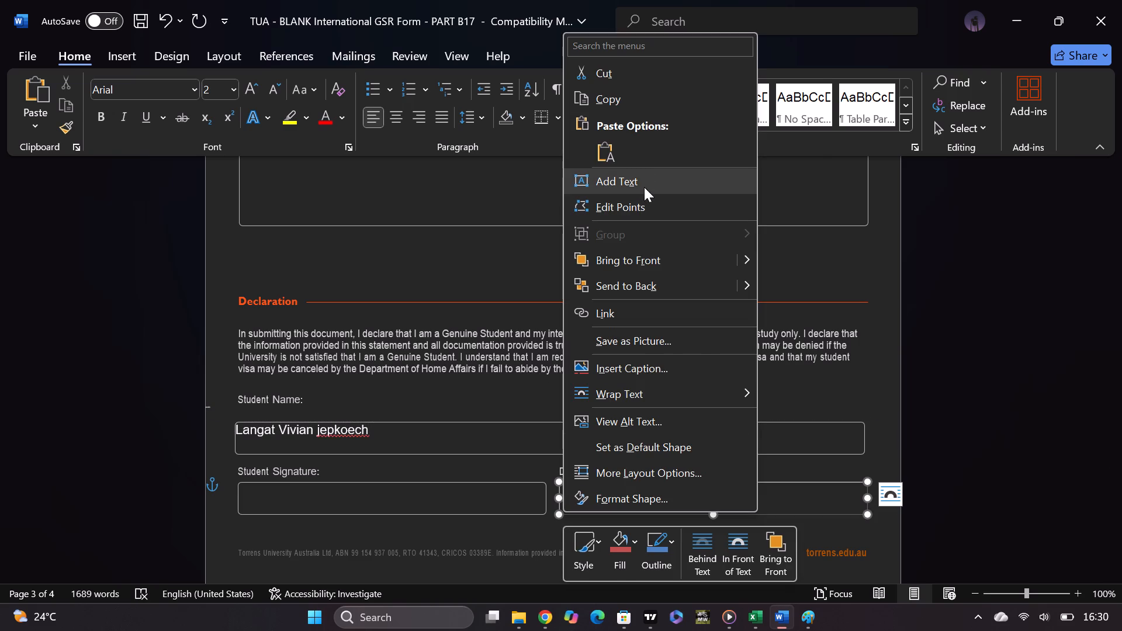
pyautogui.click(644, 187)
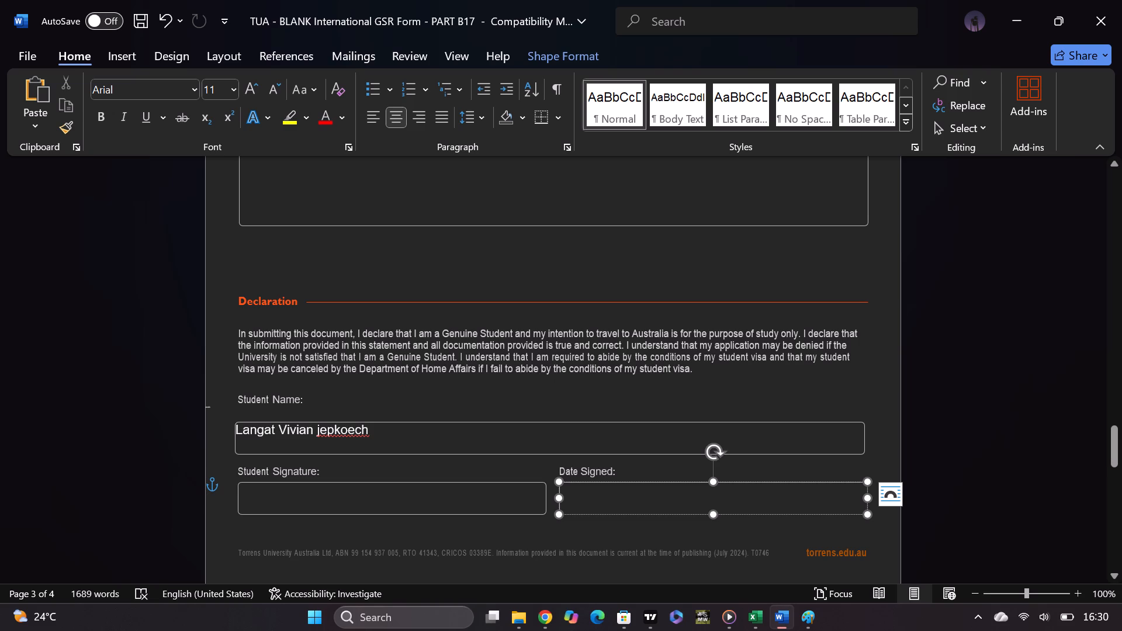
pyautogui.click(1096, 618)
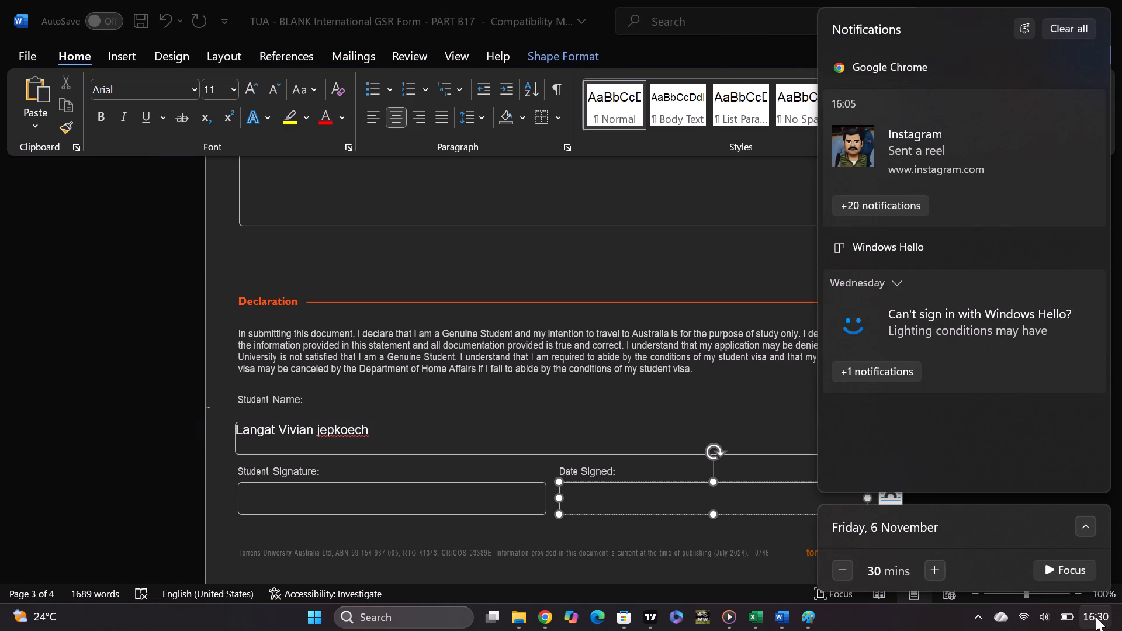
pyautogui.click(735, 500)
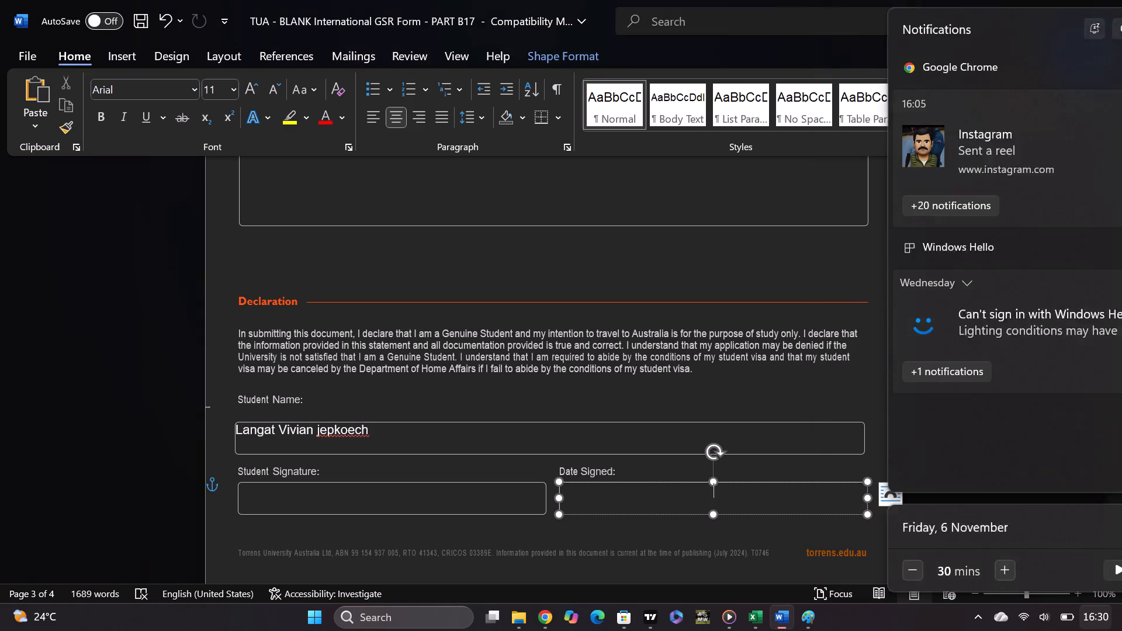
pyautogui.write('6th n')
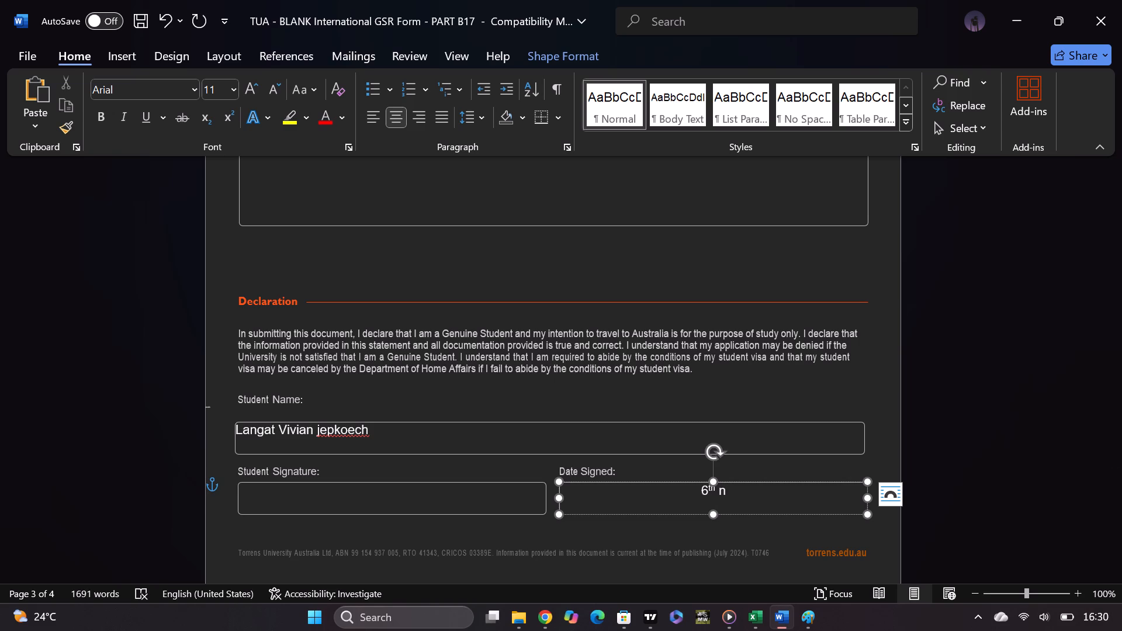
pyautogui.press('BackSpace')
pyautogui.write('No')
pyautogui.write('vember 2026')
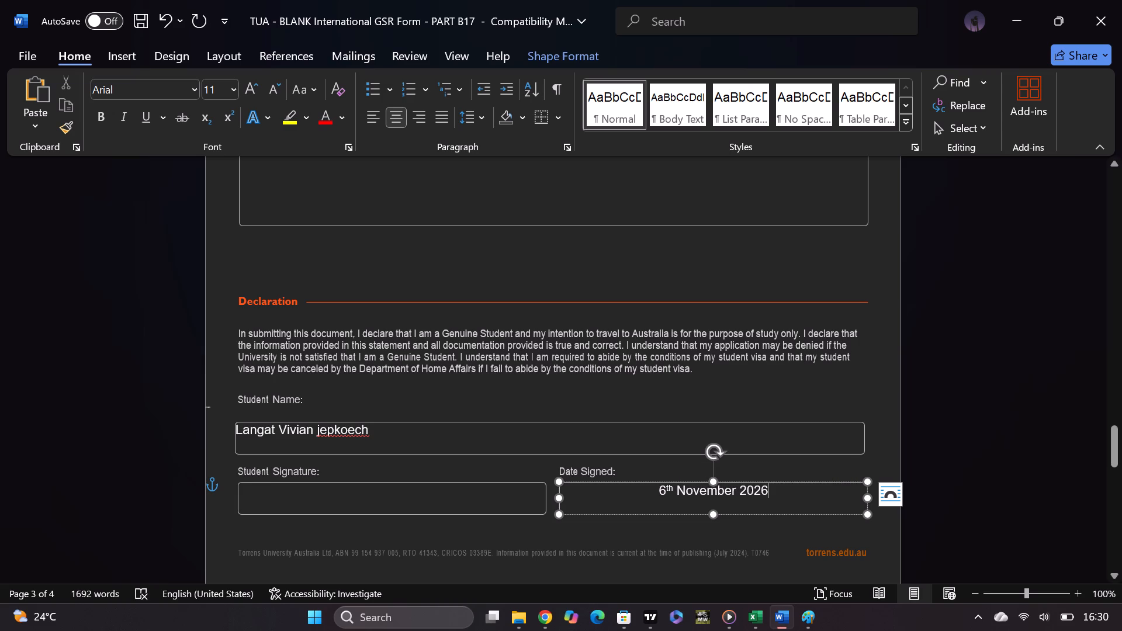
pyautogui.click(494, 497)
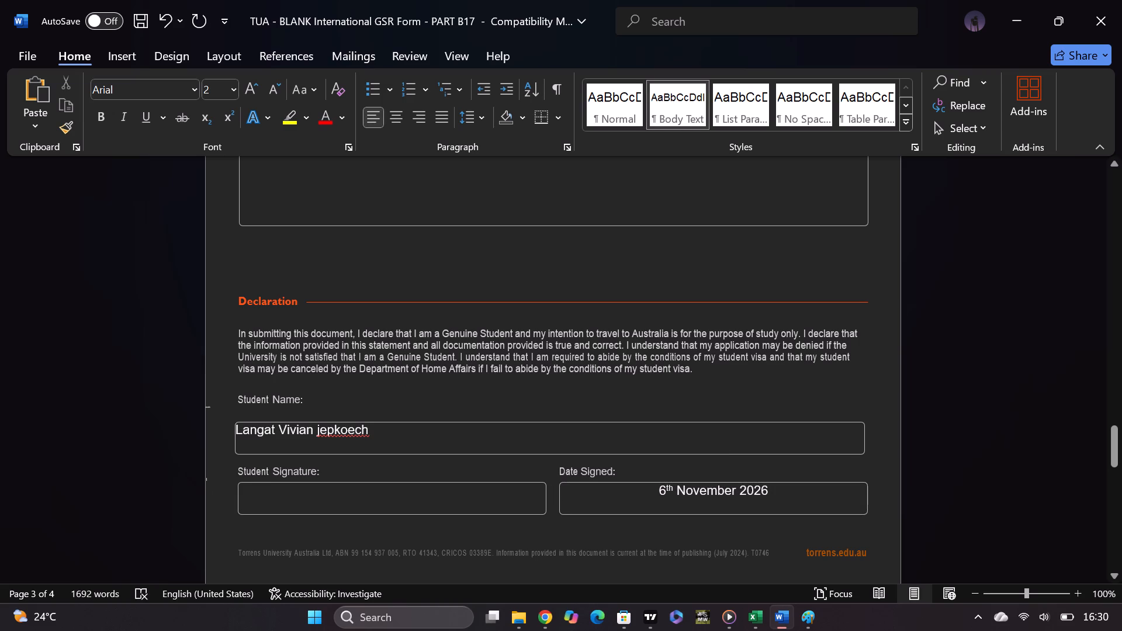
# Capitalise the first letter of the last word in the Student Name box.
pyautogui.click(318, 431)
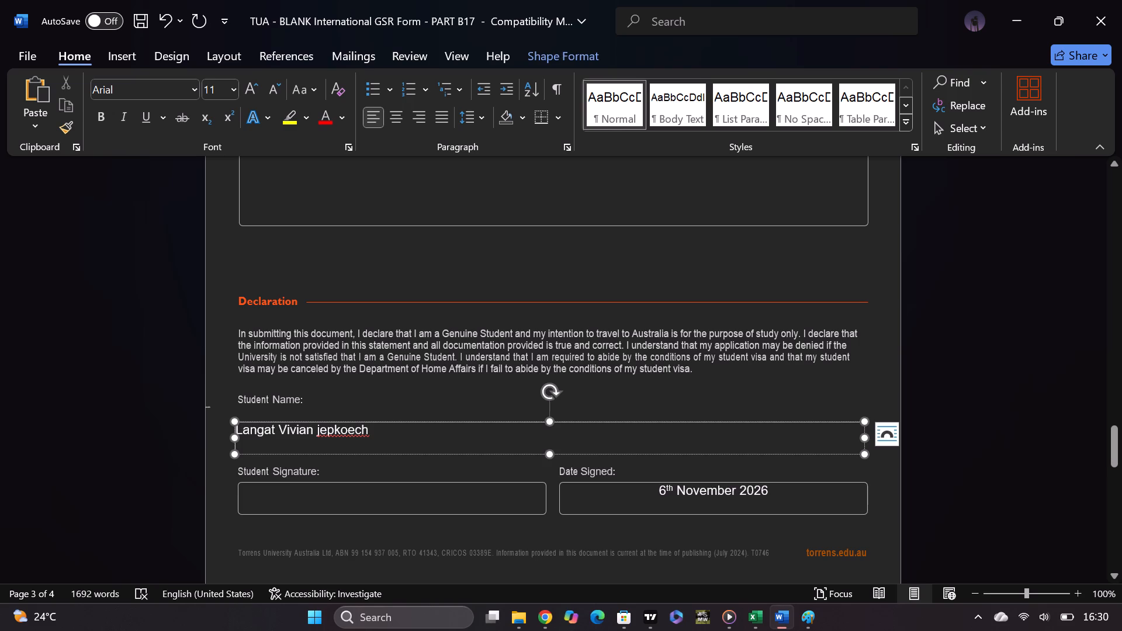
pyautogui.click(318, 431)
pyautogui.click(318, 431)
pyautogui.press('BackSpace')
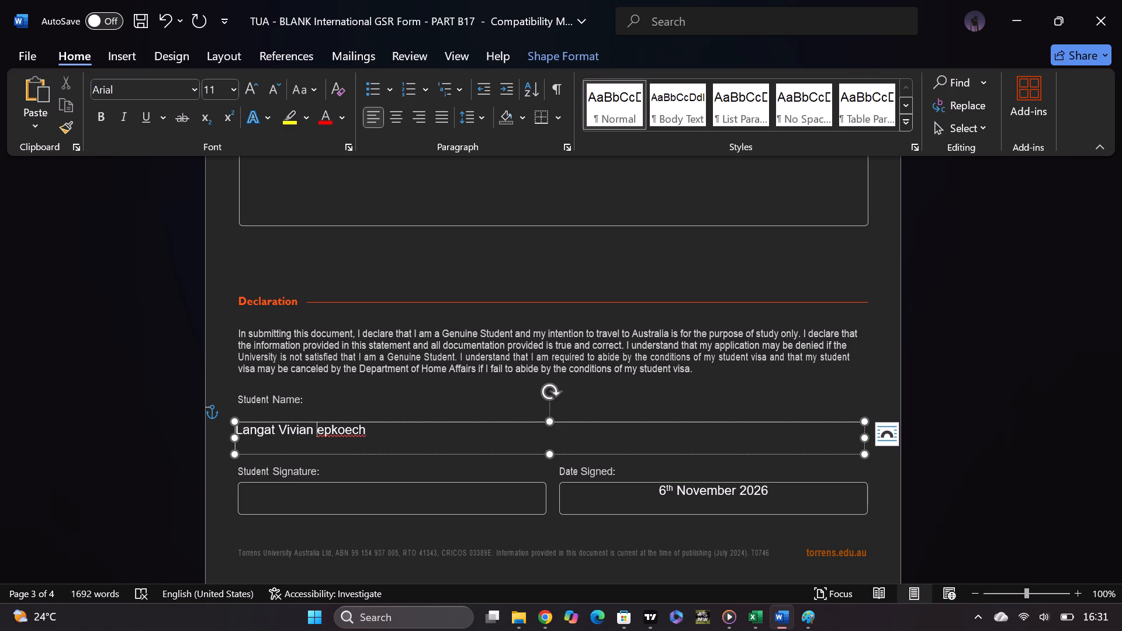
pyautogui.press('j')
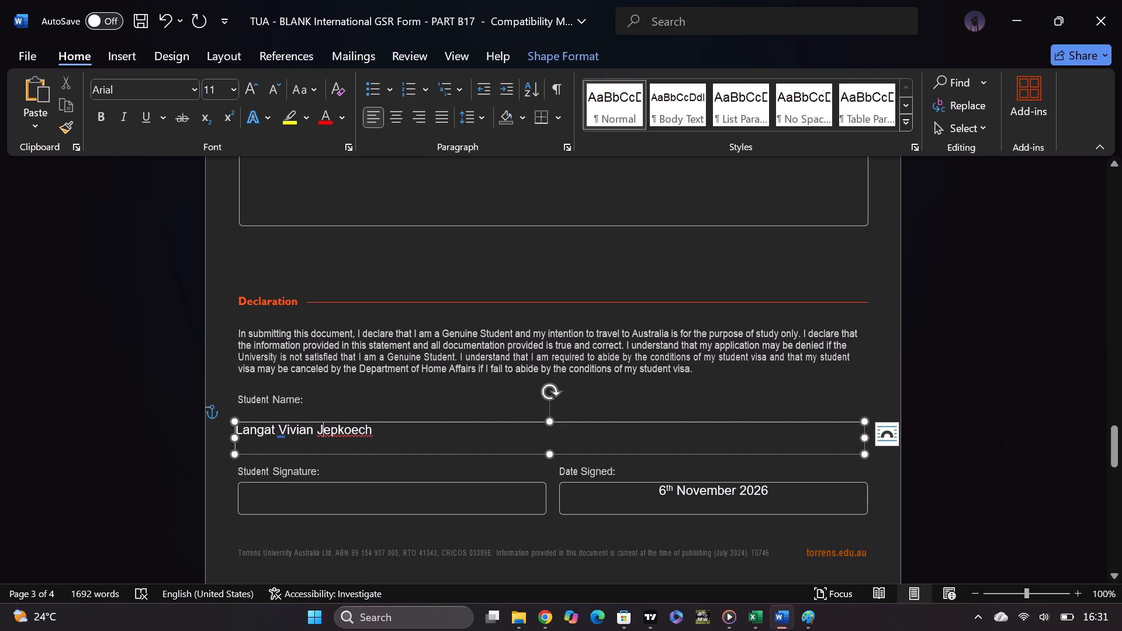
pyautogui.click(440, 441)
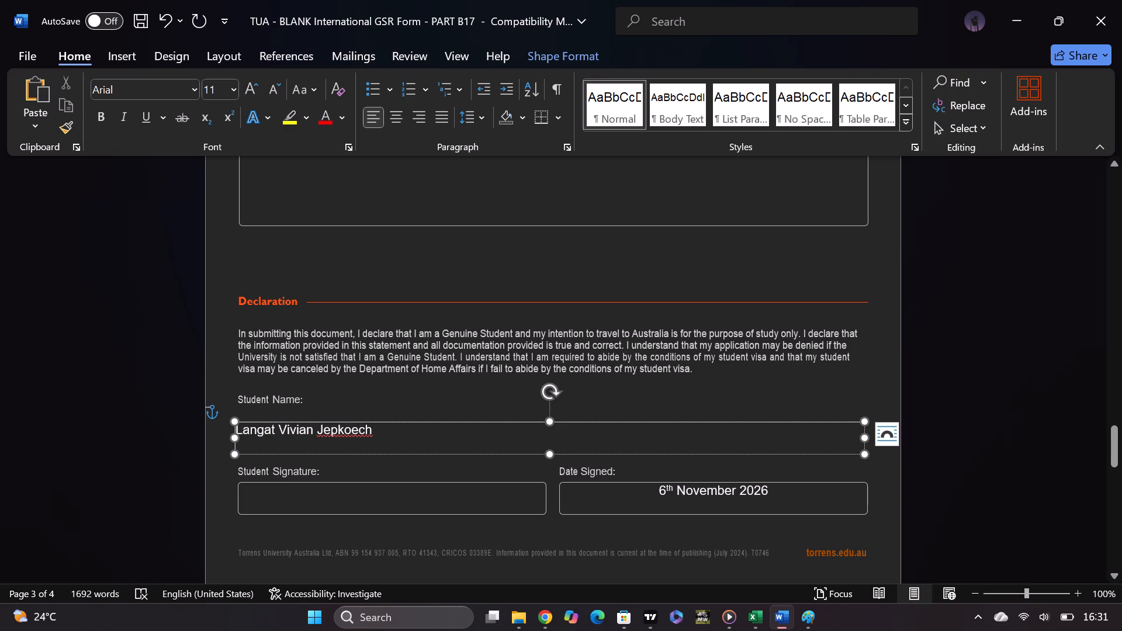
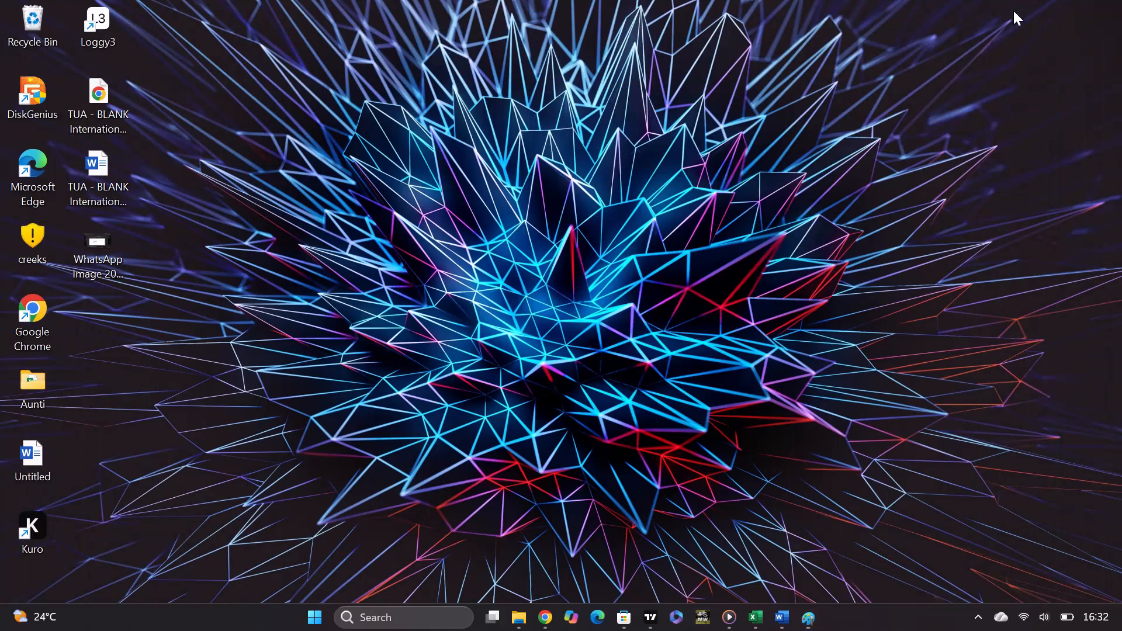
# Open the WhatsApp signature image from the desktop in Photos and crop it to about 642 x 500 pixels around the handwritten signature.
pyautogui.doubleClick(113, 259)
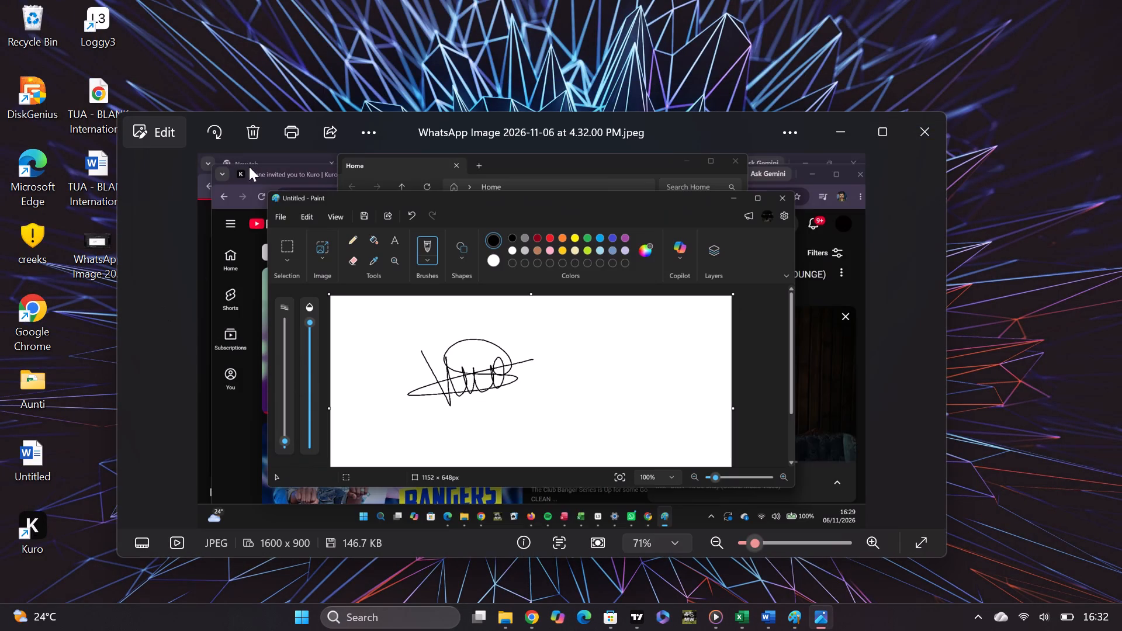
pyautogui.click(169, 136)
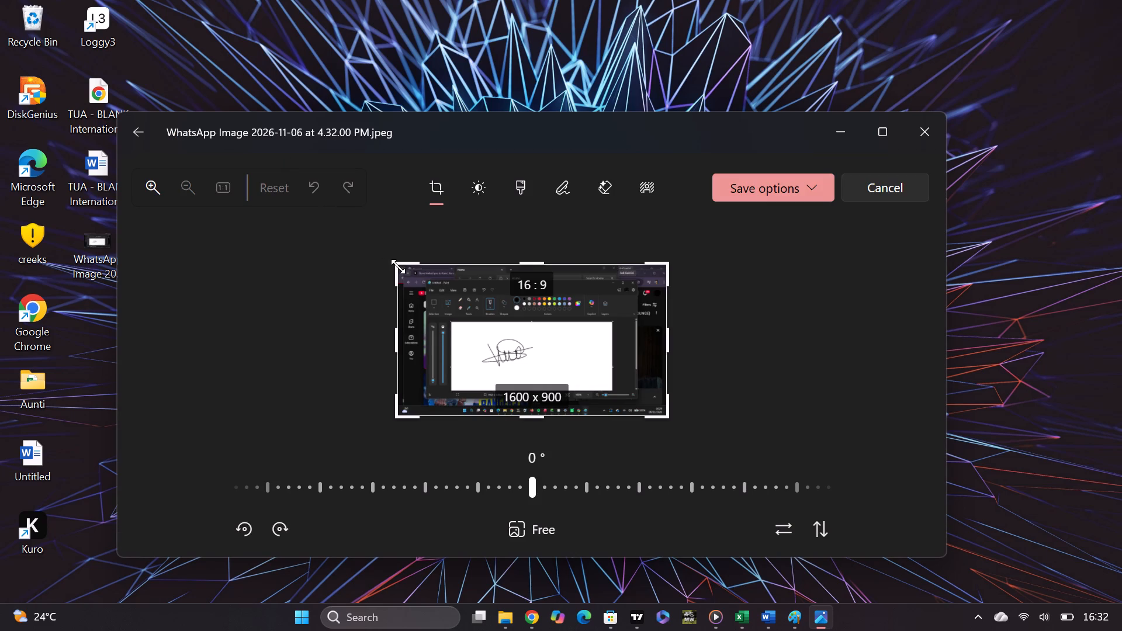
pyautogui.moveTo(399, 266); pyautogui.dragTo(471, 314)
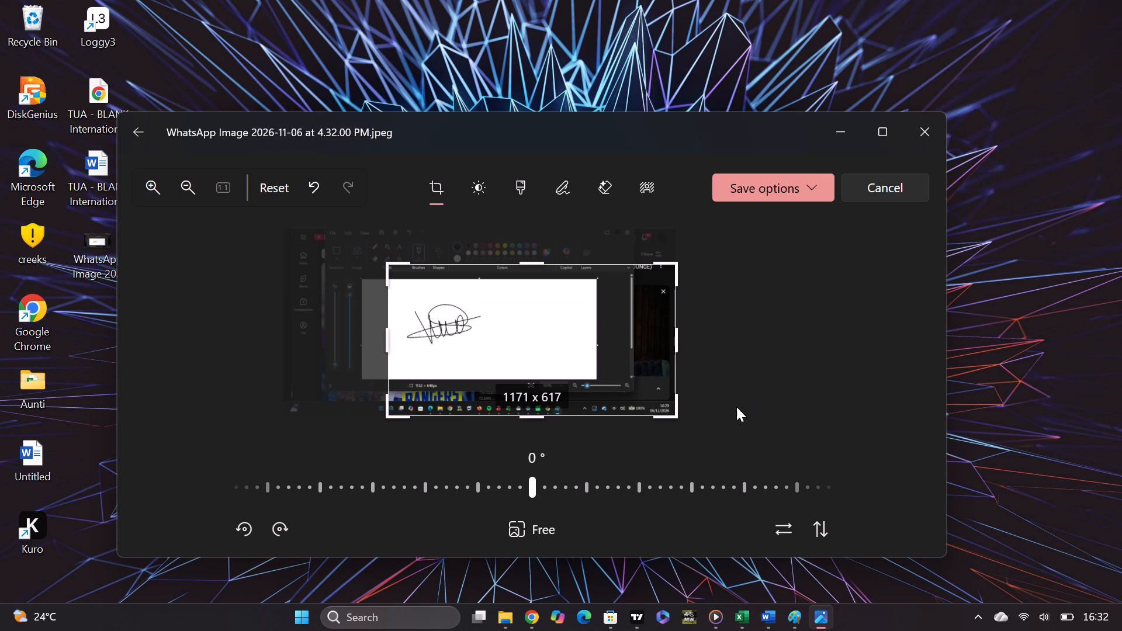
pyautogui.moveTo(677, 414); pyautogui.dragTo(545, 386)
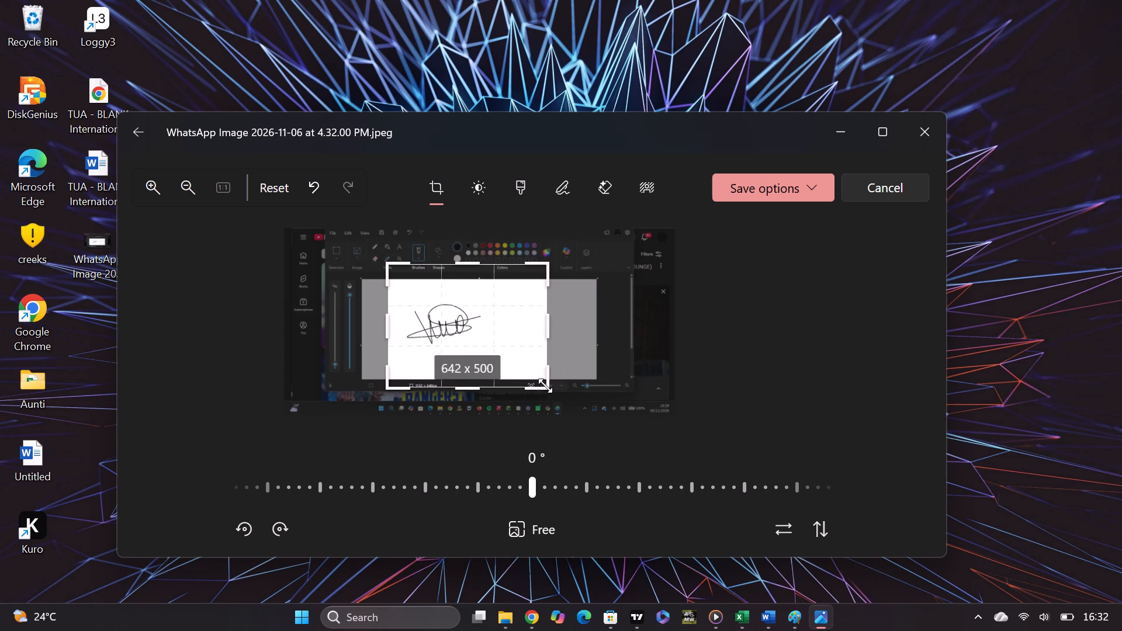
# Crop the WhatsApp signature image to the white area around the signature, about 916 x 181 pixels, and save it over the original.
pyautogui.moveTo(545, 386); pyautogui.dragTo(550, 371)
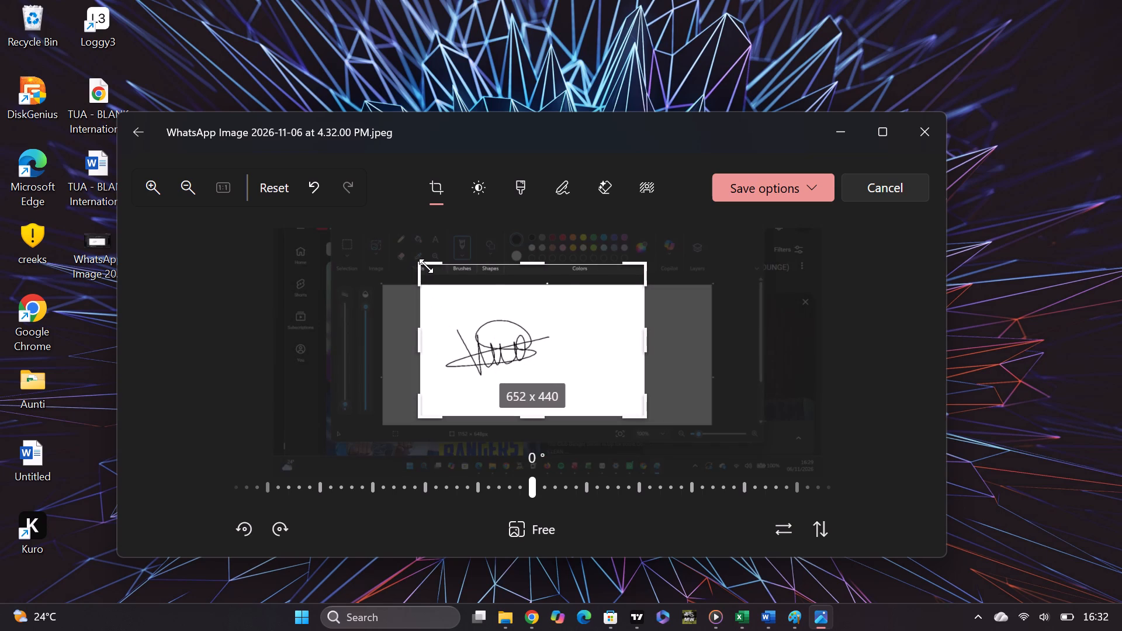
pyautogui.moveTo(427, 265); pyautogui.dragTo(428, 313)
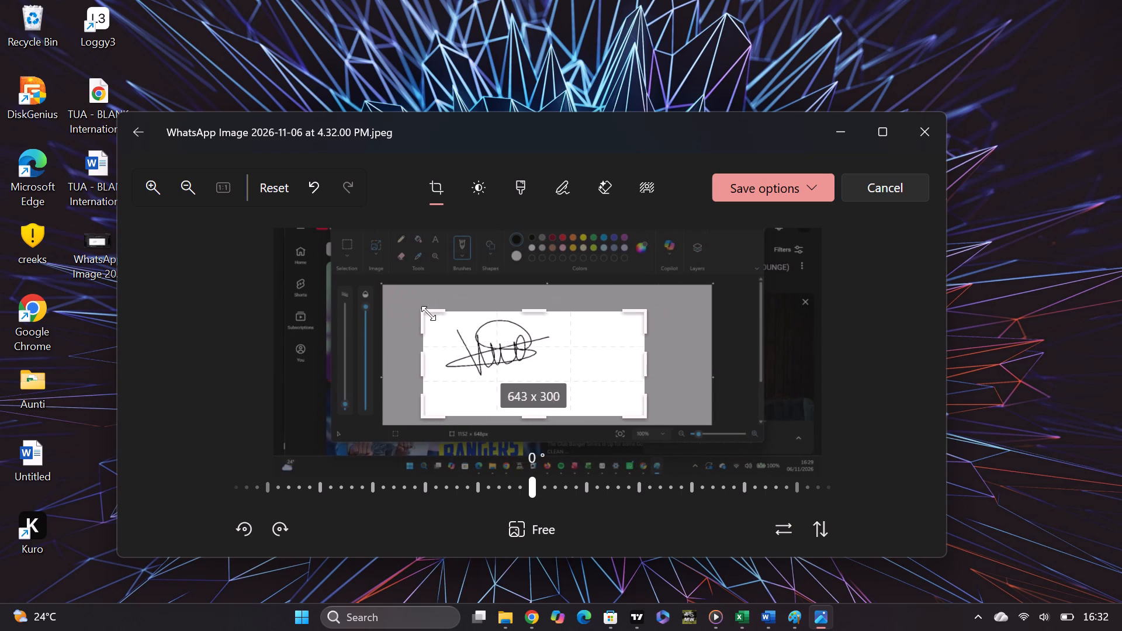
pyautogui.moveTo(428, 313); pyautogui.dragTo(424, 313)
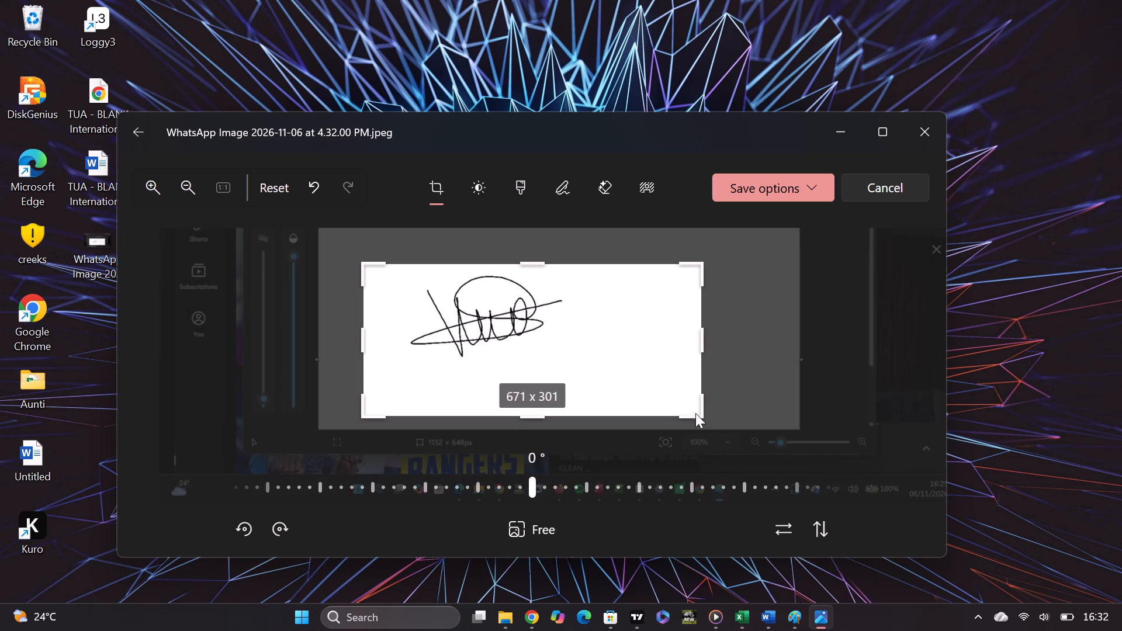
pyautogui.moveTo(695, 413); pyautogui.dragTo(746, 387)
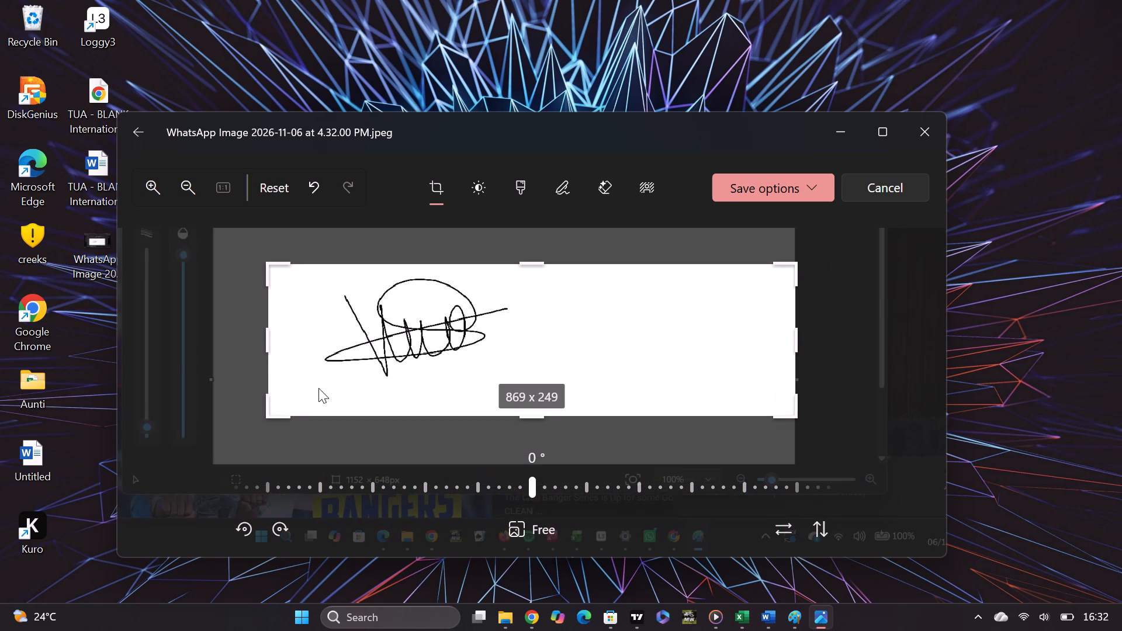
pyautogui.moveTo(273, 413); pyautogui.dragTo(246, 411)
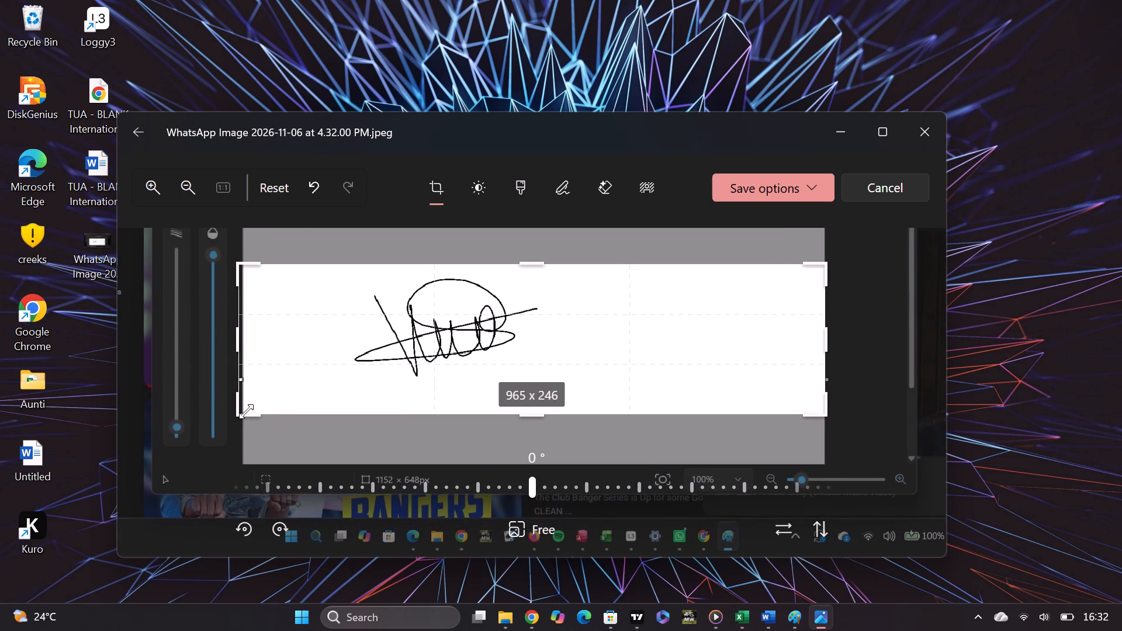
pyautogui.moveTo(246, 411); pyautogui.dragTo(250, 411)
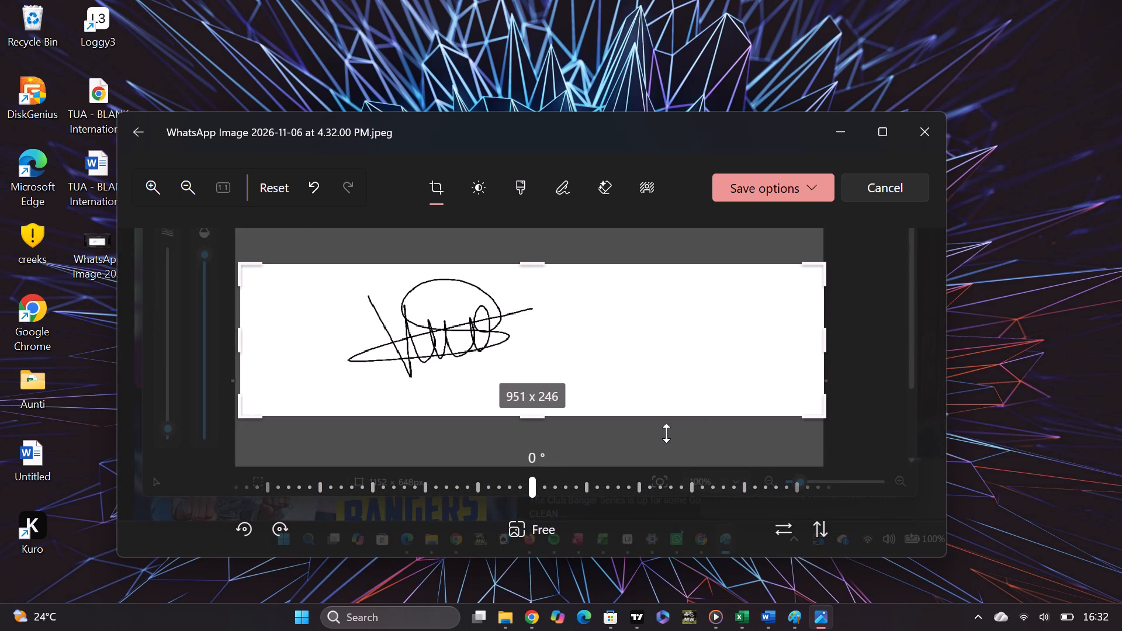
pyautogui.moveTo(664, 418); pyautogui.dragTo(664, 394)
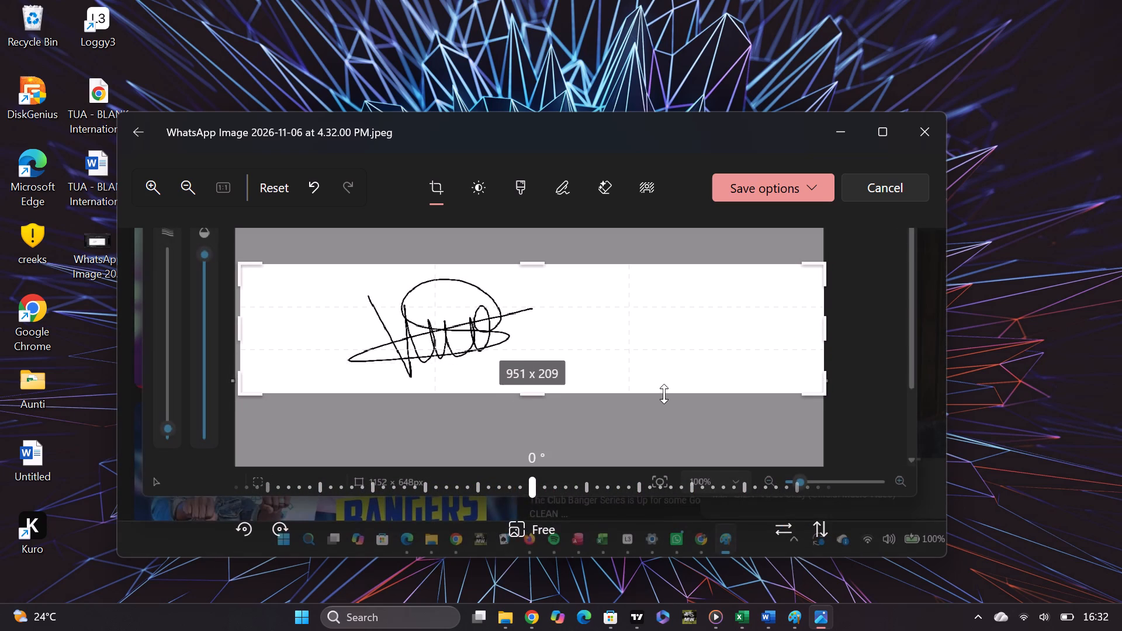
pyautogui.moveTo(664, 394); pyautogui.dragTo(664, 387)
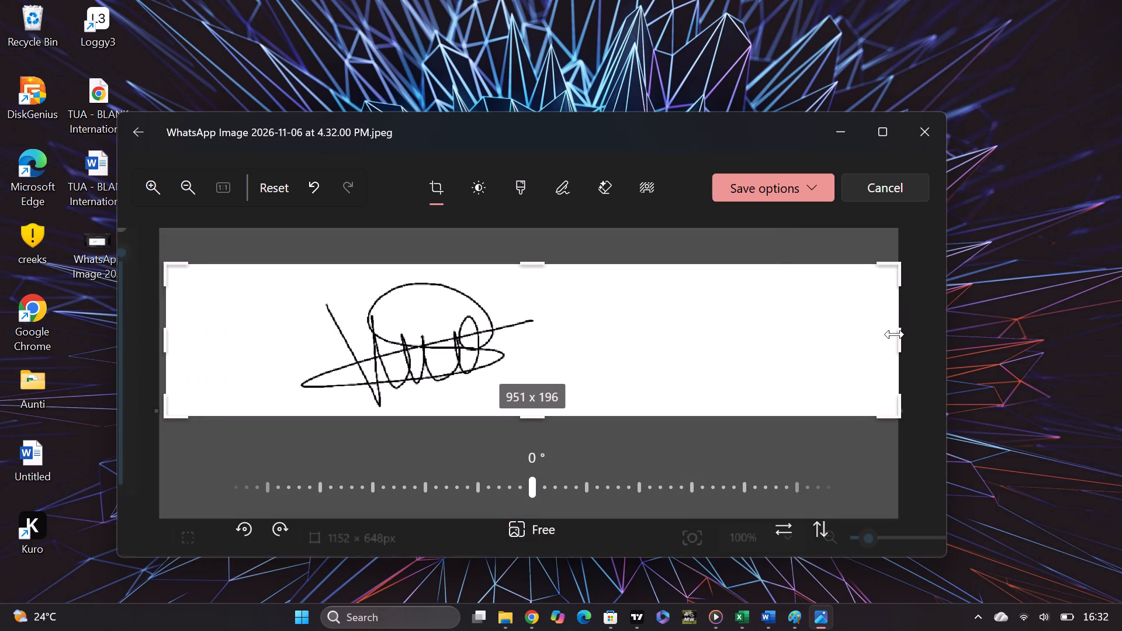
pyautogui.moveTo(895, 262); pyautogui.dragTo(870, 273)
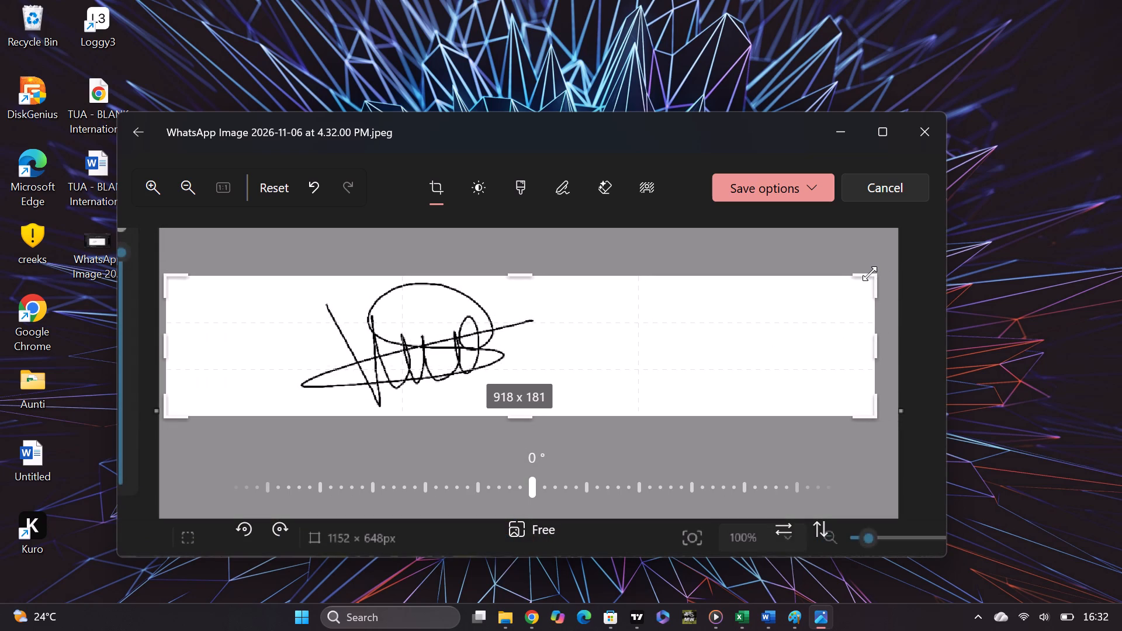
pyautogui.moveTo(870, 273); pyautogui.dragTo(868, 273)
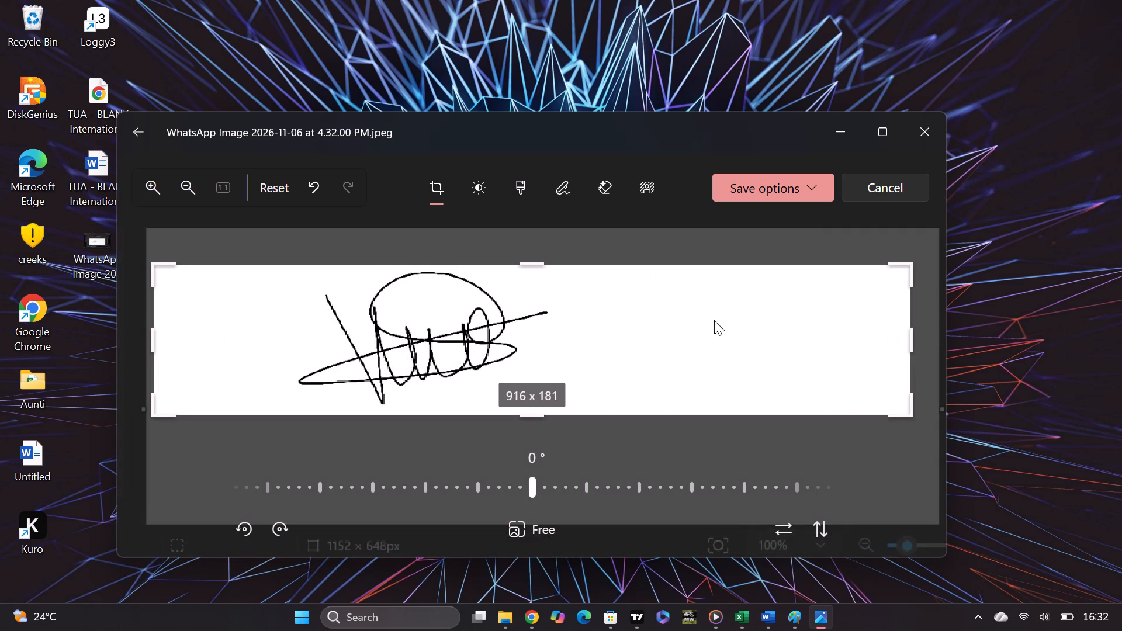
pyautogui.click(781, 180)
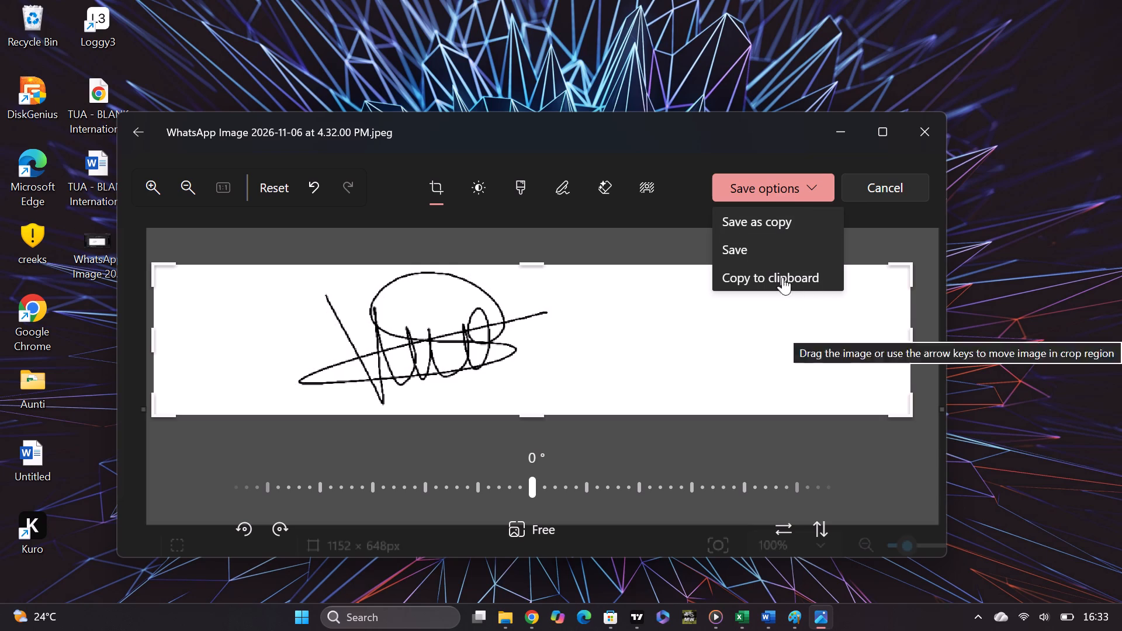
pyautogui.click(768, 244)
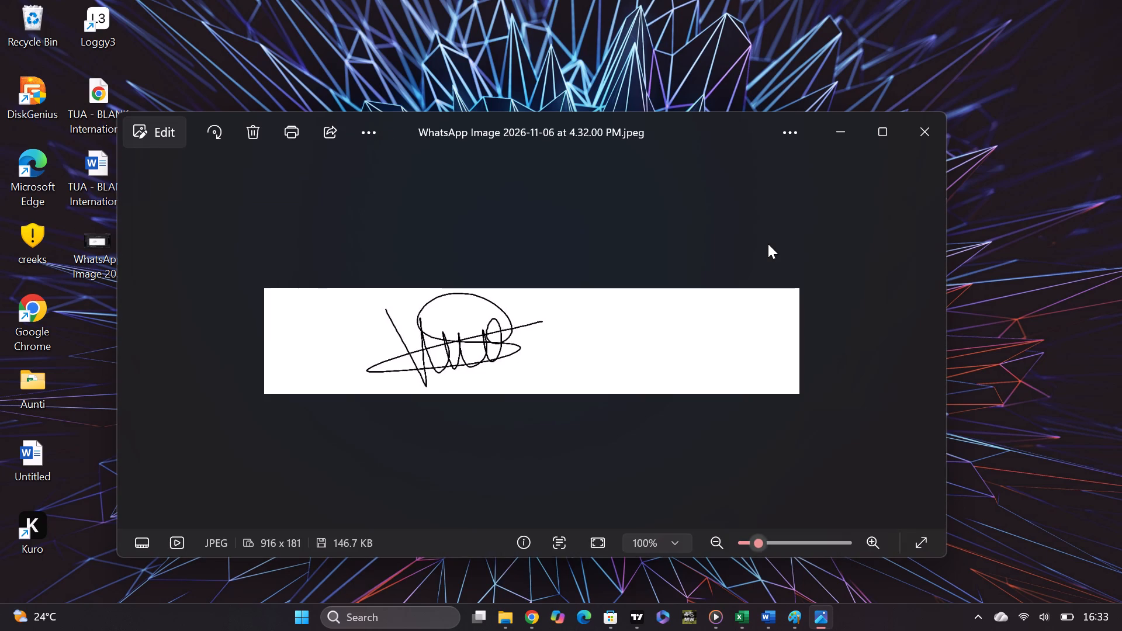
pyautogui.click(838, 144)
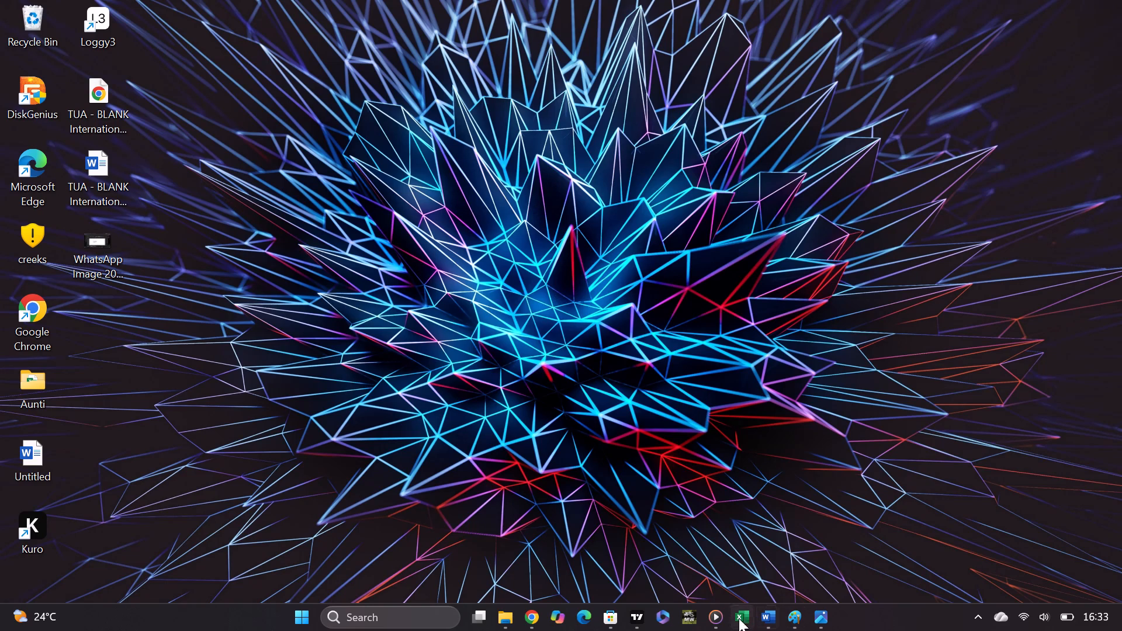
# Switch to the Word form, select the Student Signature box and insert the cropped signature picture from the Desktop.
pyautogui.click(811, 622)
pyautogui.click(777, 625)
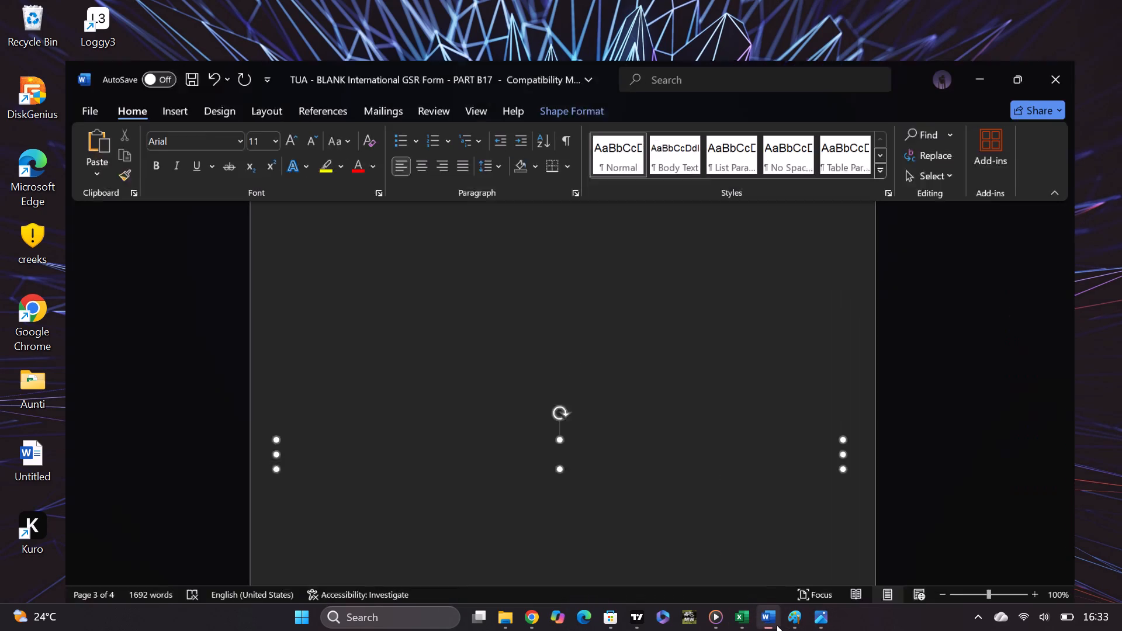
pyautogui.rightClick(416, 501)
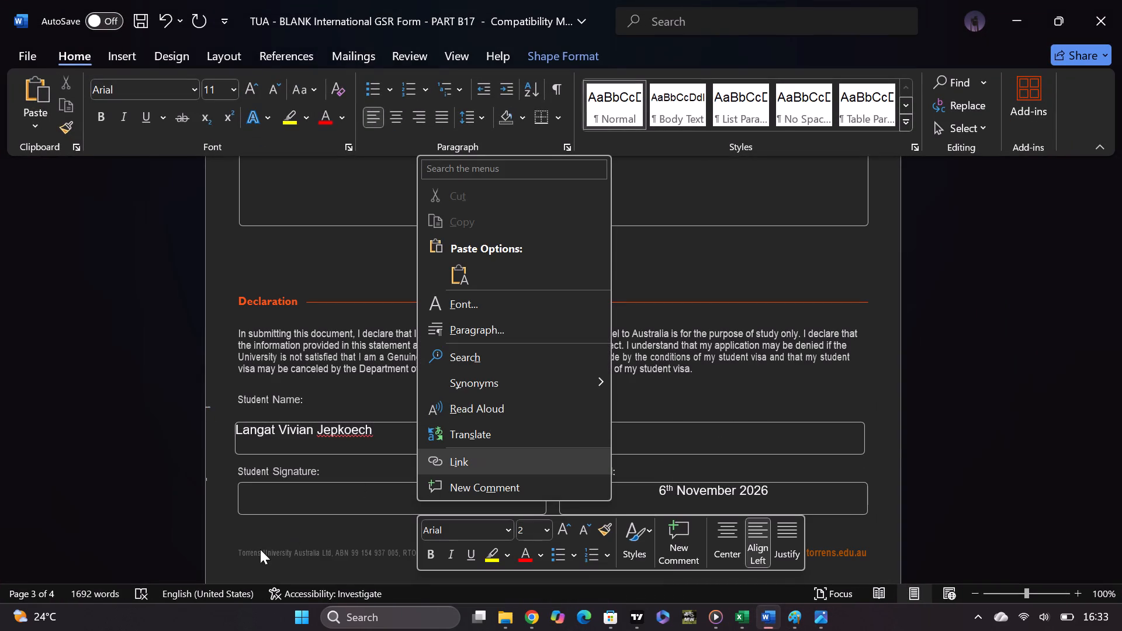
pyautogui.click(241, 509)
pyautogui.rightClick(241, 509)
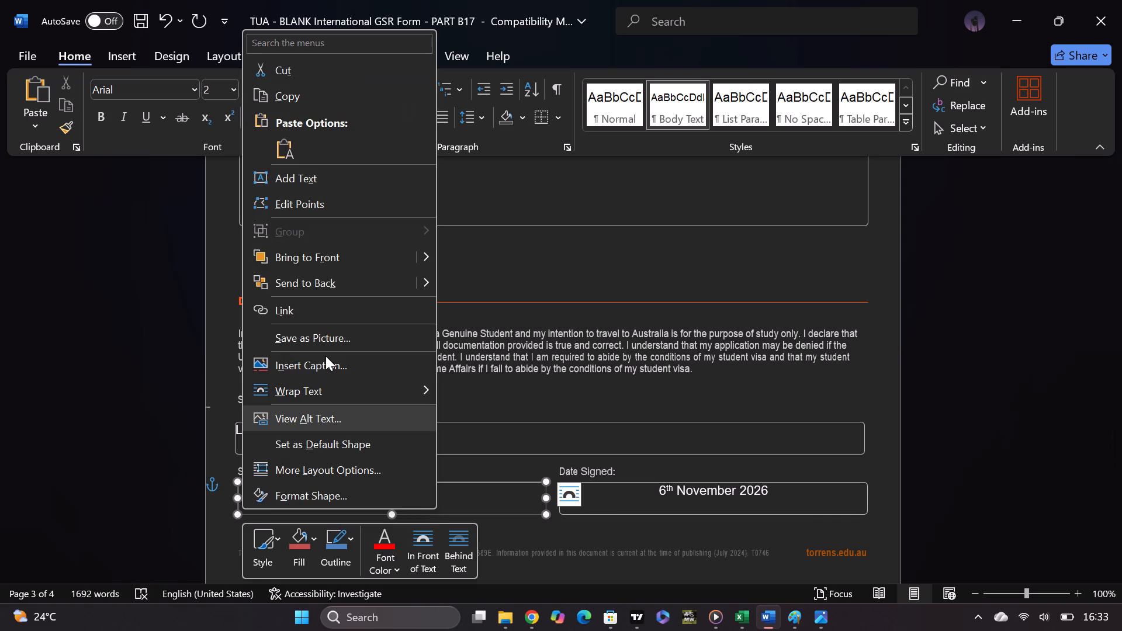
pyautogui.click(535, 247)
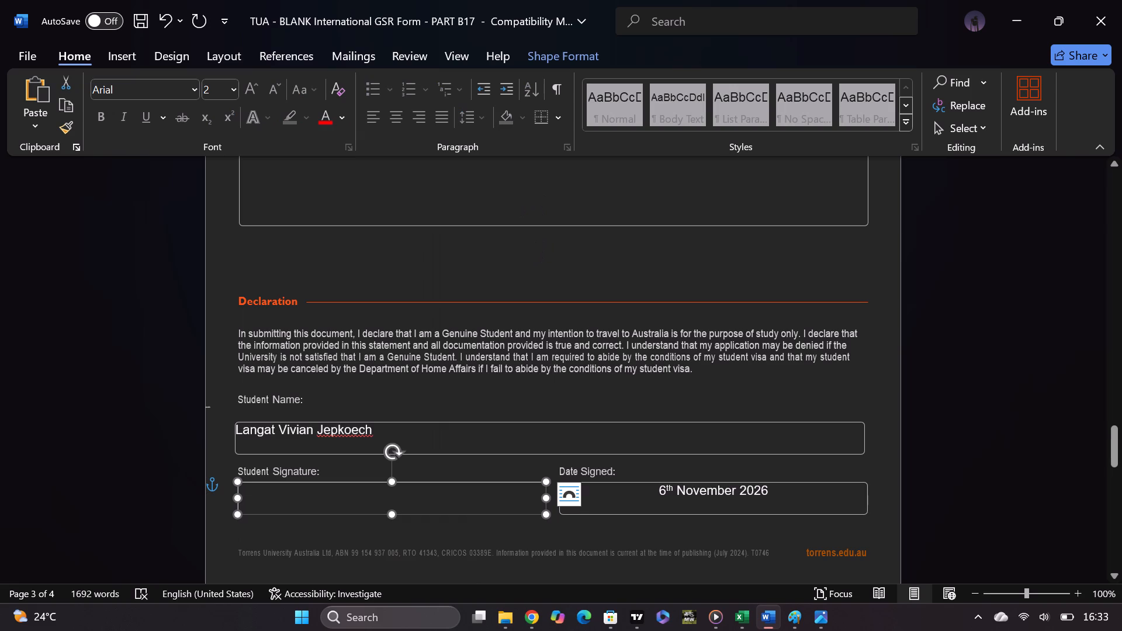
pyautogui.click(131, 58)
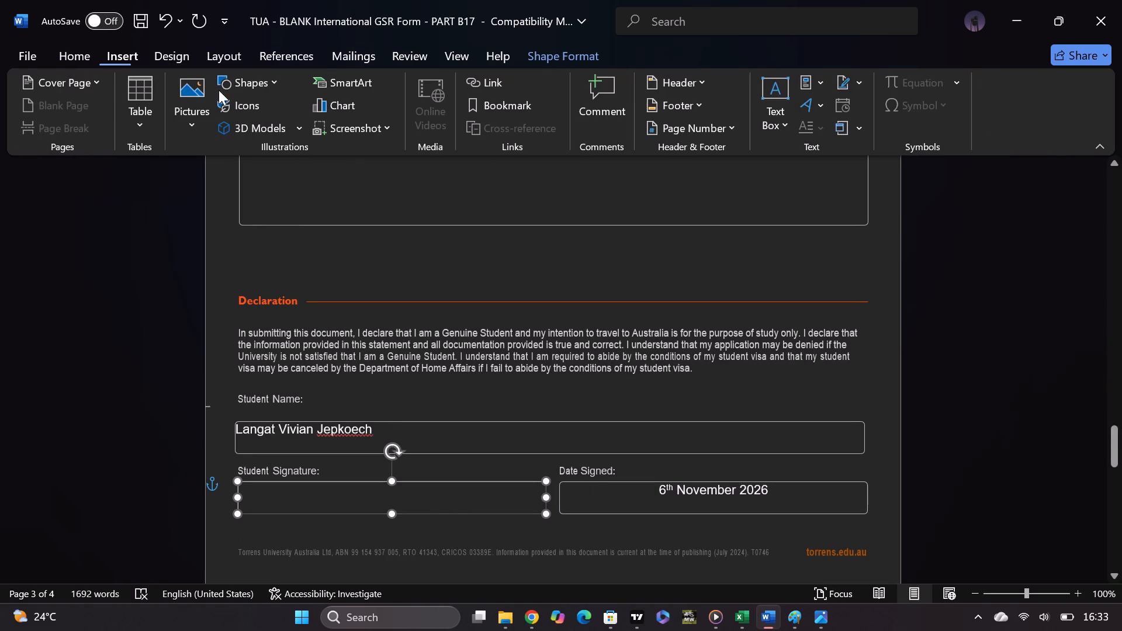
pyautogui.click(198, 125)
pyautogui.click(224, 169)
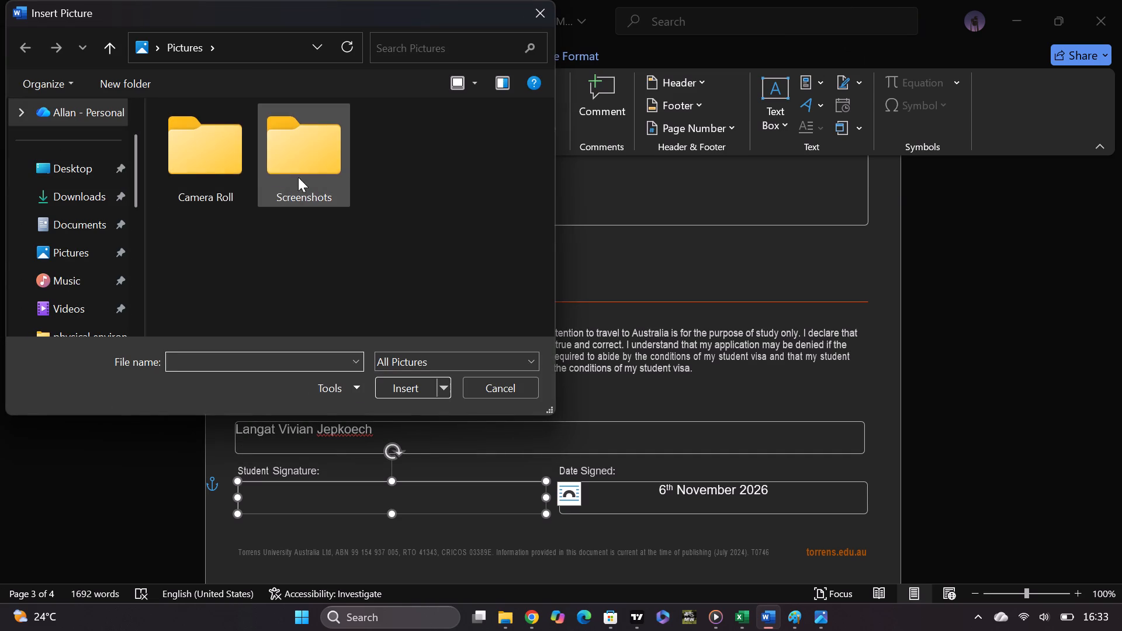
pyautogui.click(221, 171)
pyautogui.doubleClick(221, 171)
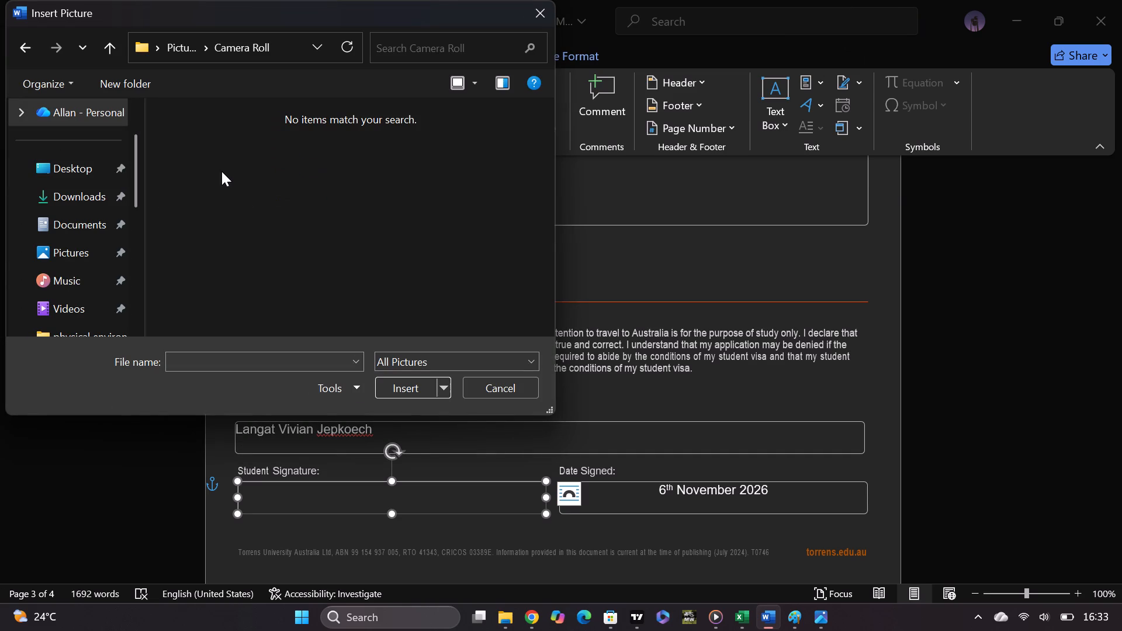
pyautogui.click(81, 190)
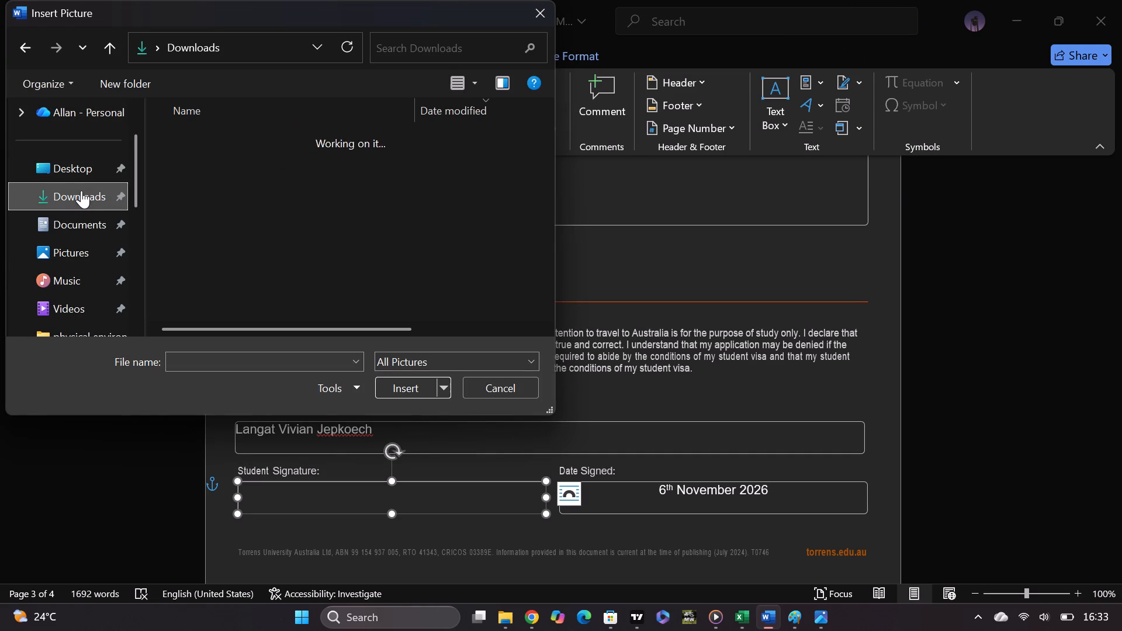
pyautogui.click(77, 168)
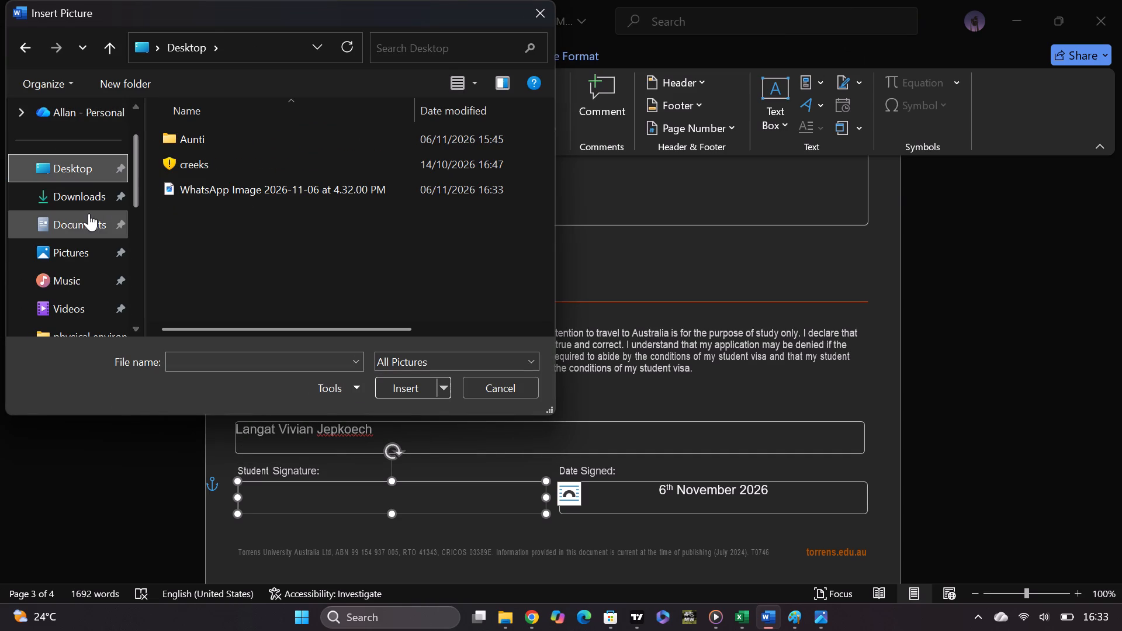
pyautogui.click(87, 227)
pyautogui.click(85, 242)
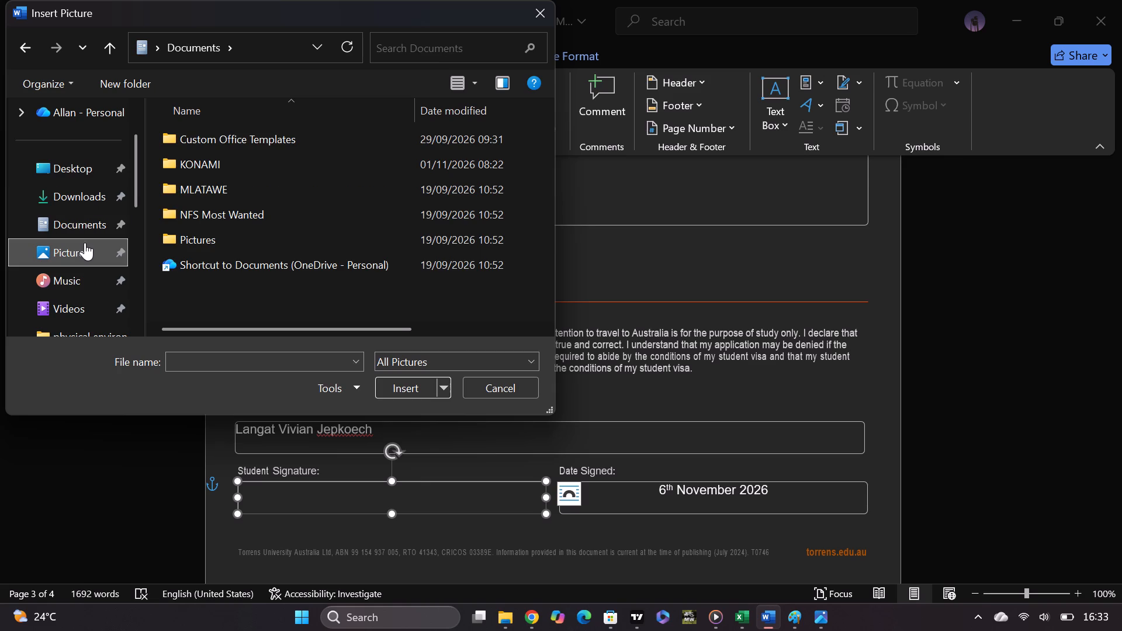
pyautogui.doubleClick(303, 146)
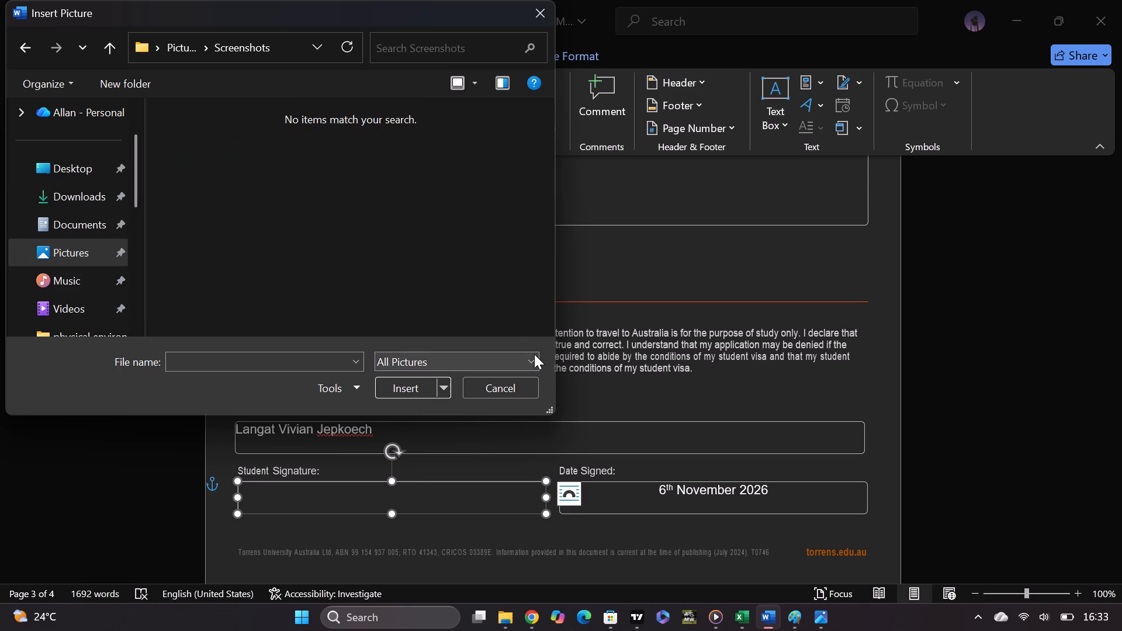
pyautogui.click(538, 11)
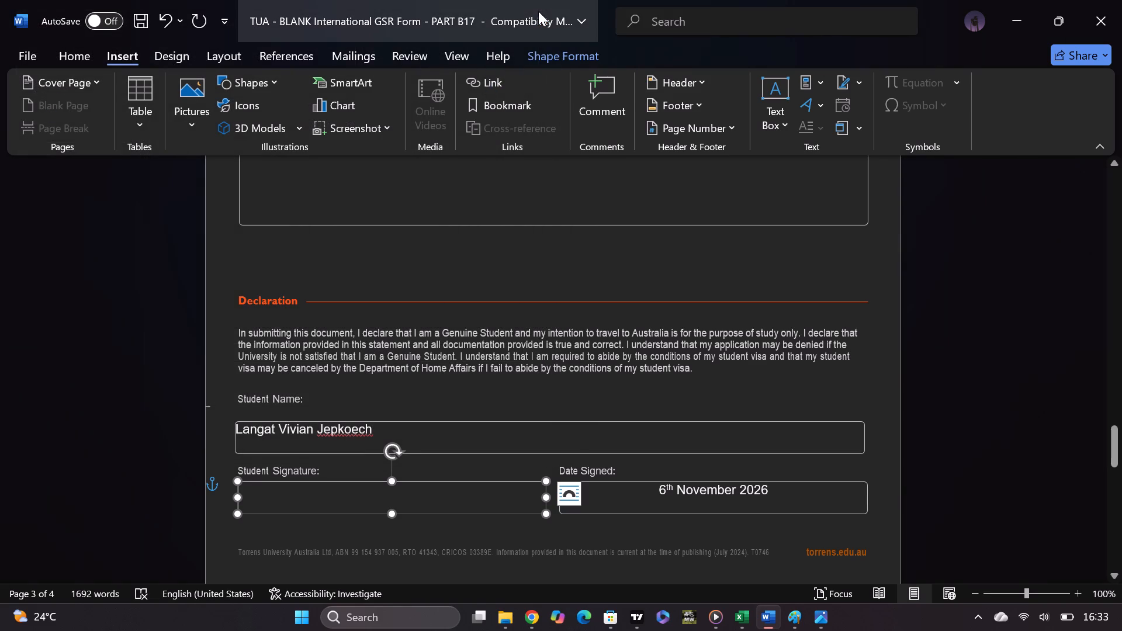
# Switch to the signature image in Photos and save a copy of it in the Camera Roll folder under the same file name.
pyautogui.click(825, 620)
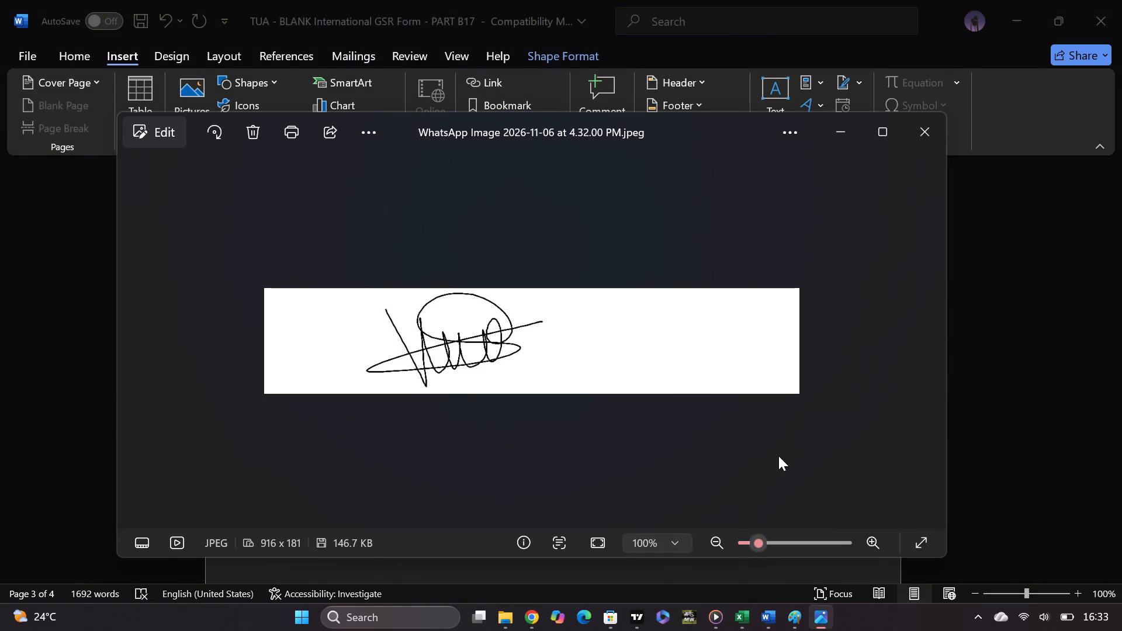
pyautogui.click(175, 142)
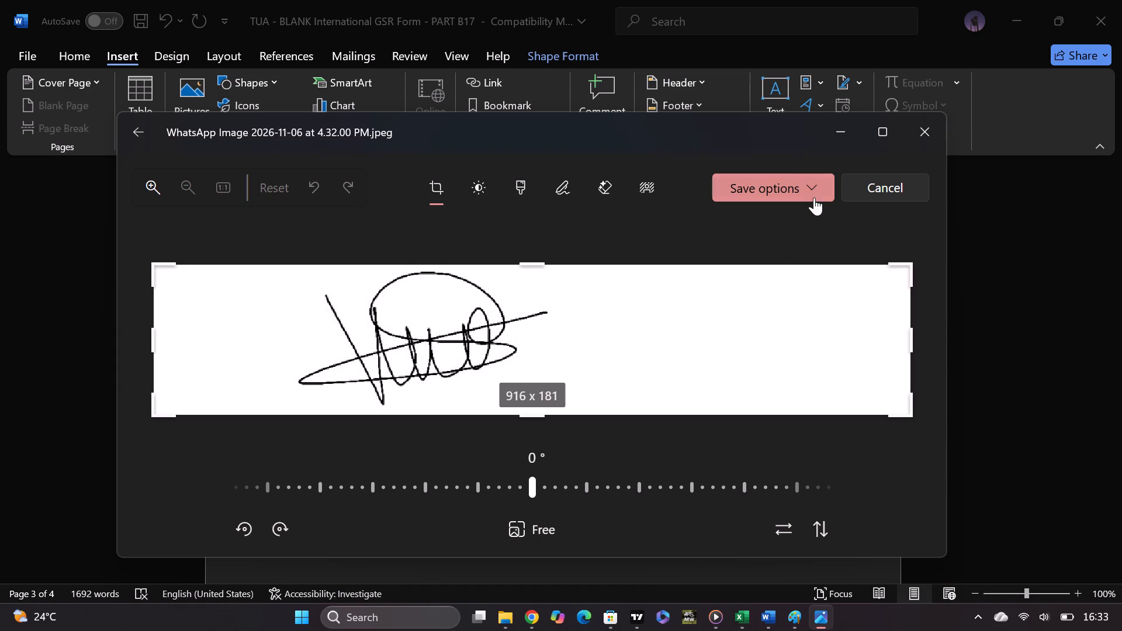
pyautogui.click(806, 194)
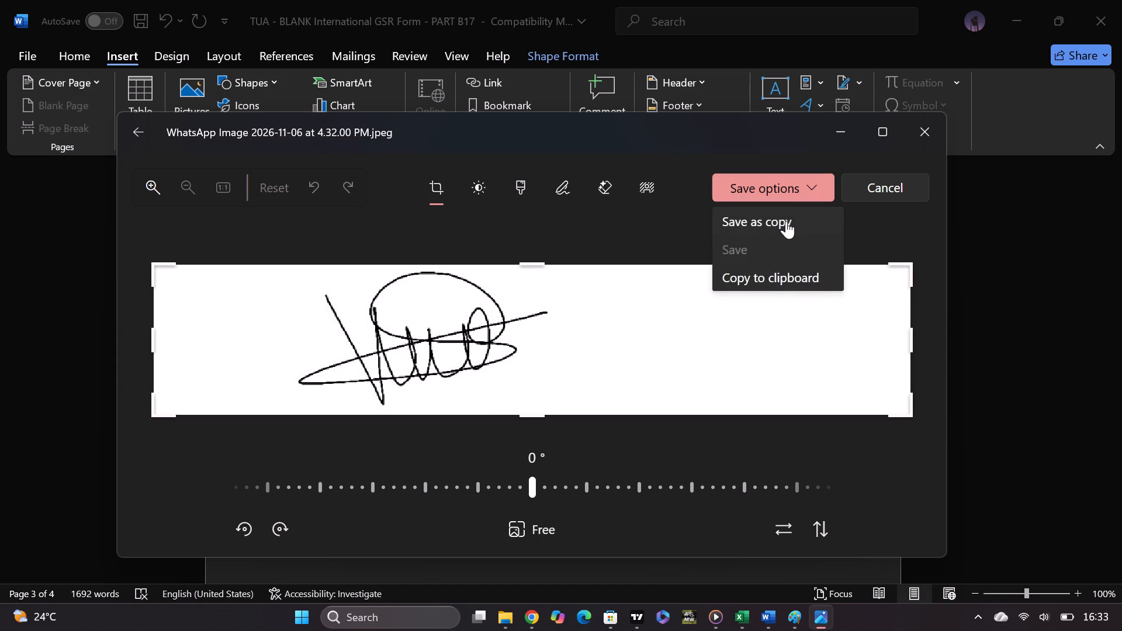
pyautogui.click(786, 219)
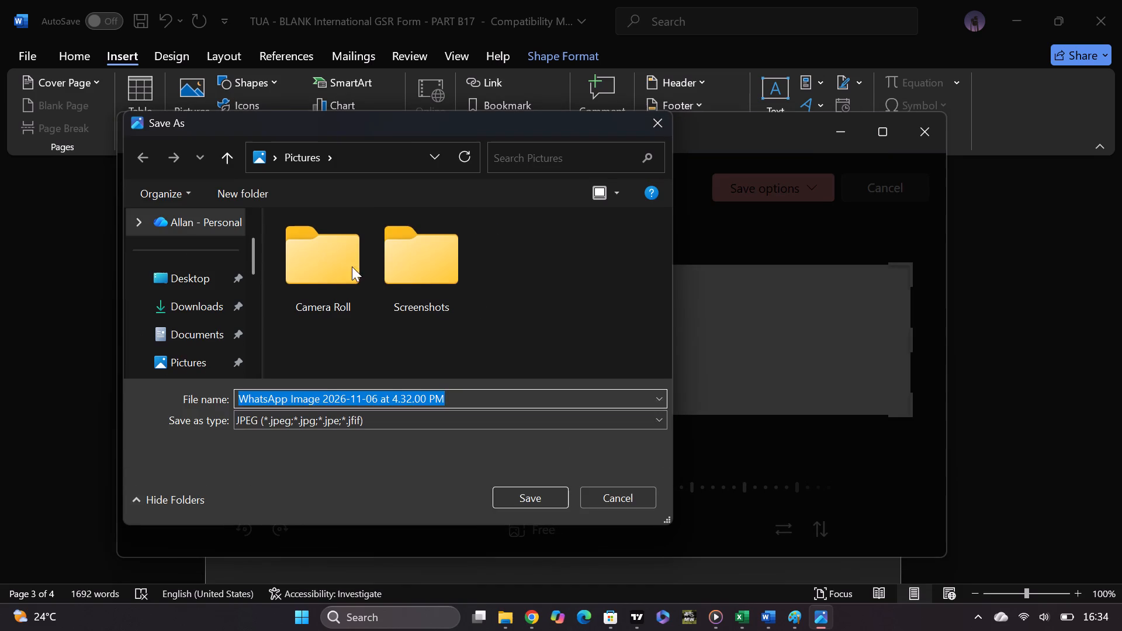
pyautogui.doubleClick(335, 266)
pyautogui.click(527, 498)
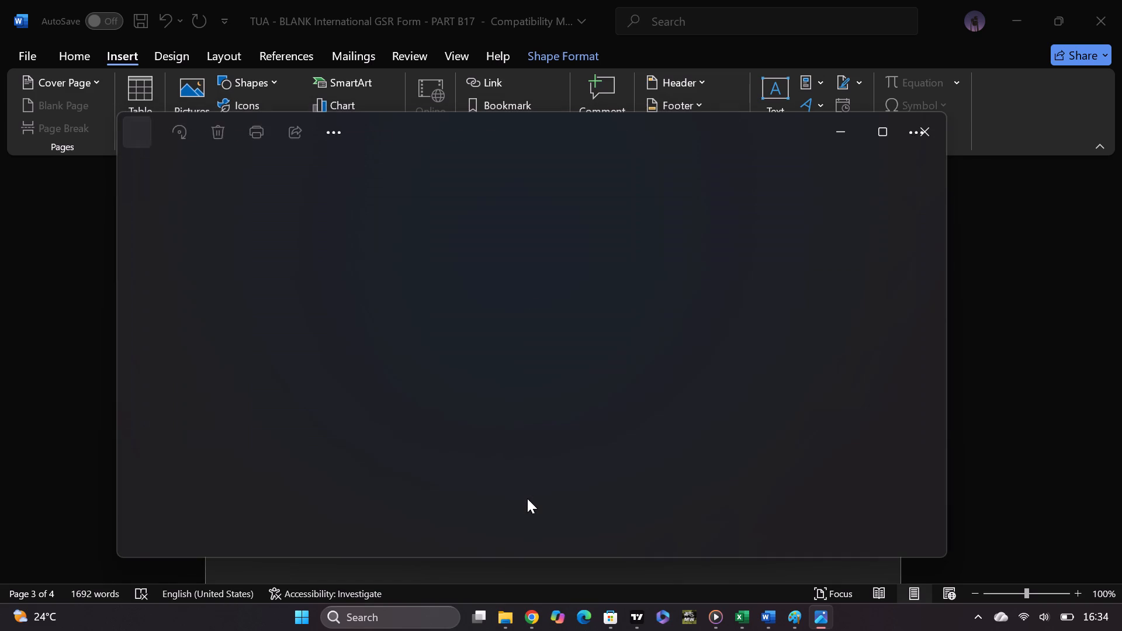
# Switch back to the Word form and insert the WhatsApp signature picture from the Camera Roll folder.
pyautogui.click(759, 605)
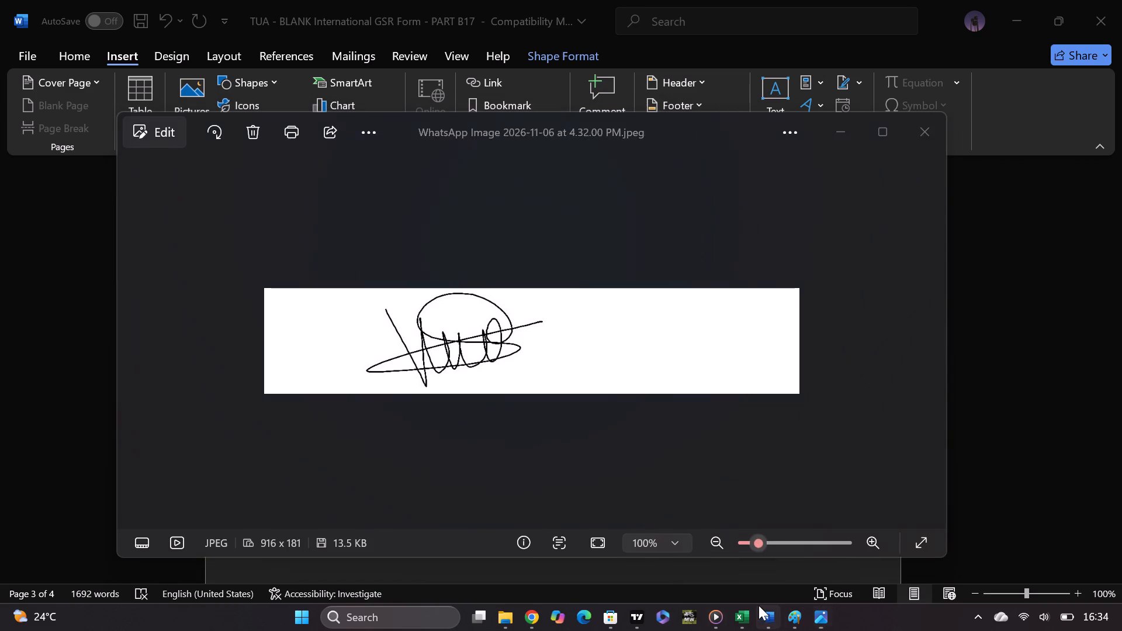
pyautogui.click(206, 118)
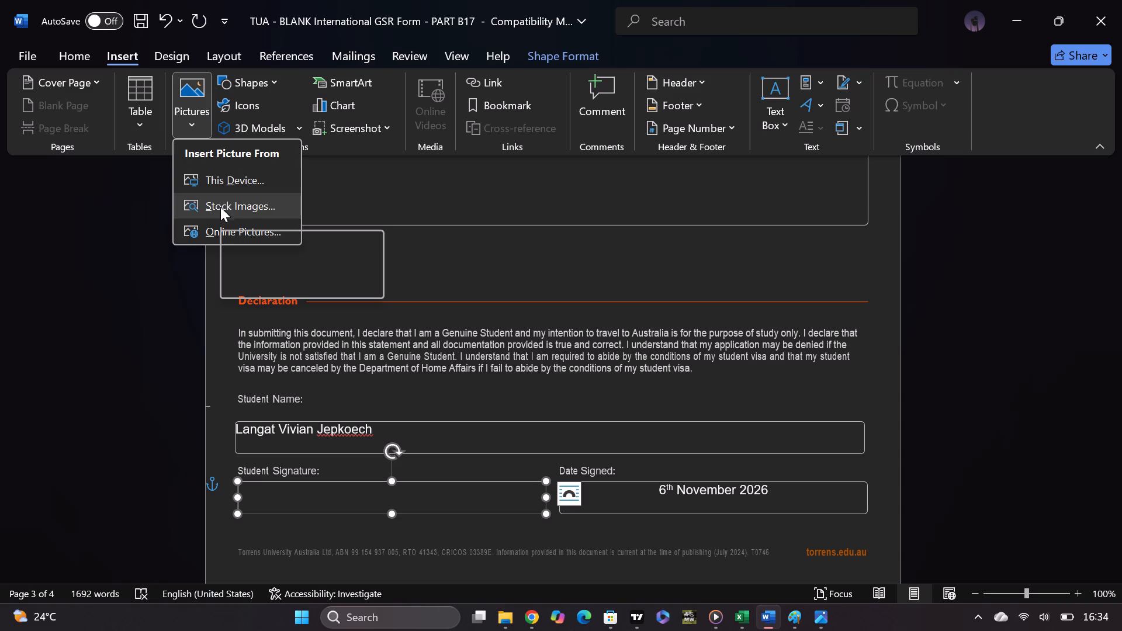
pyautogui.click(226, 185)
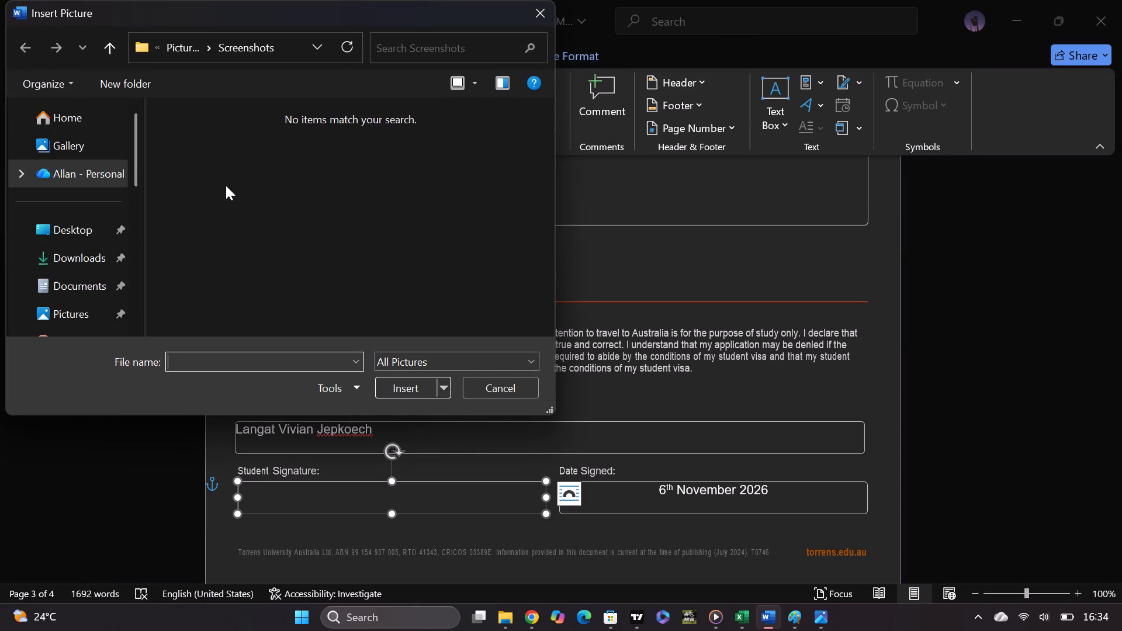
pyautogui.click(88, 175)
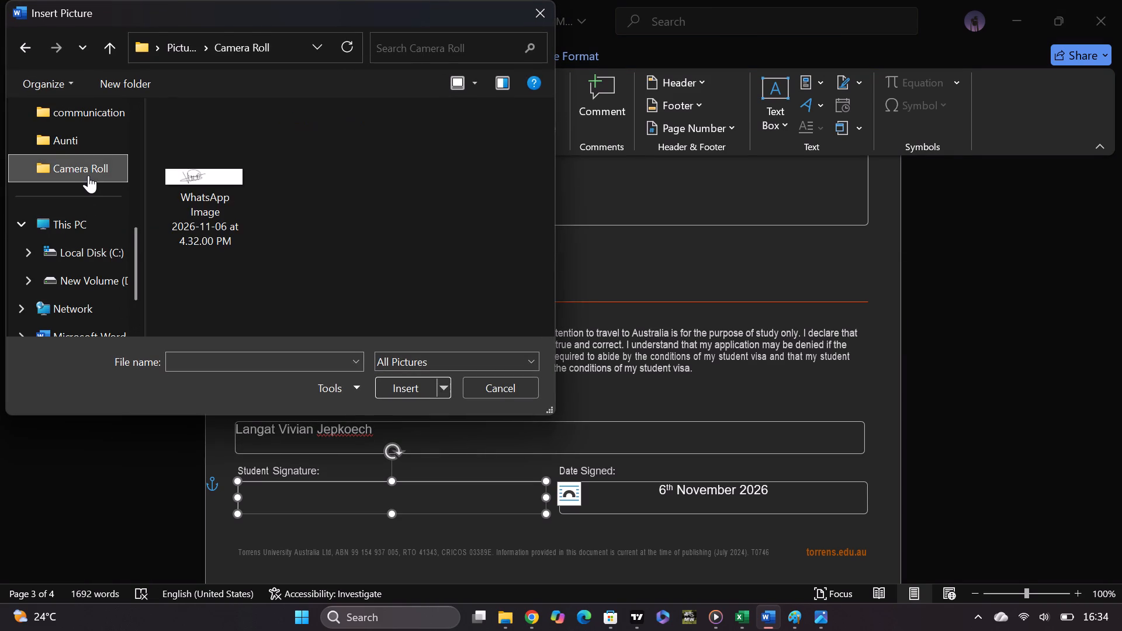
pyautogui.click(223, 221)
pyautogui.click(417, 383)
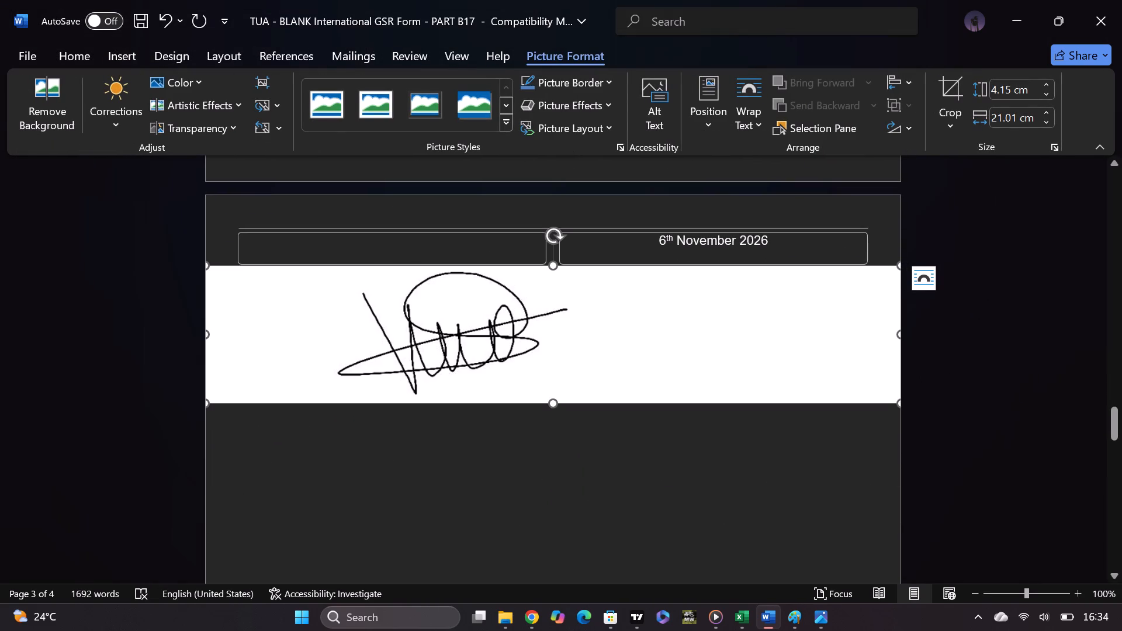
# Set the inserted signature picture's text wrapping to In Front of Text.
pyautogui.click(922, 283)
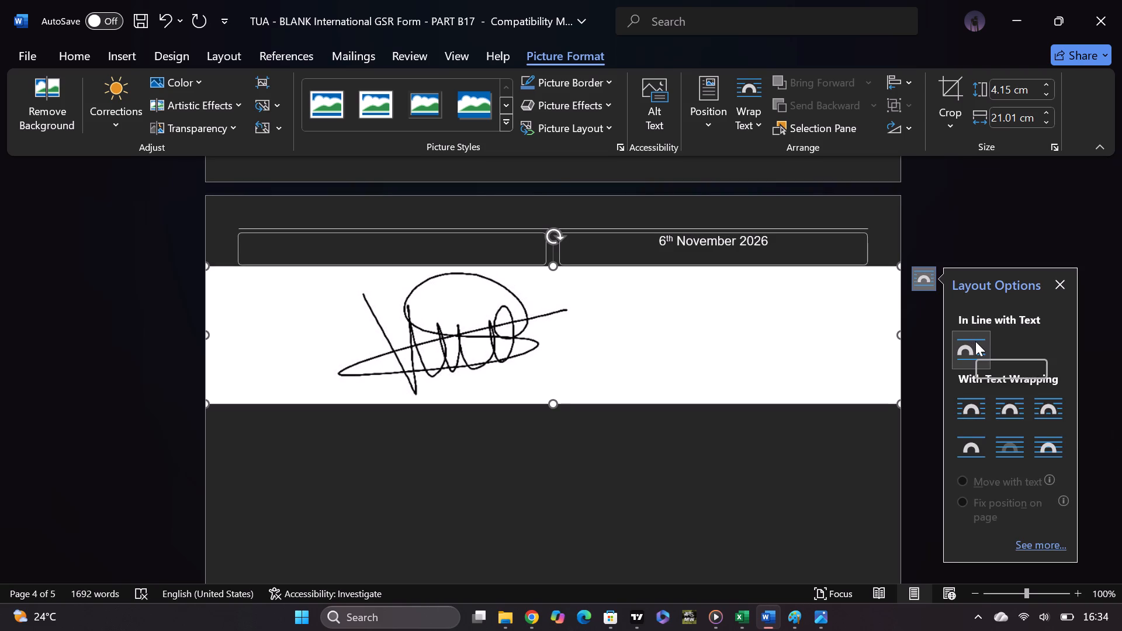
pyautogui.click(1043, 431)
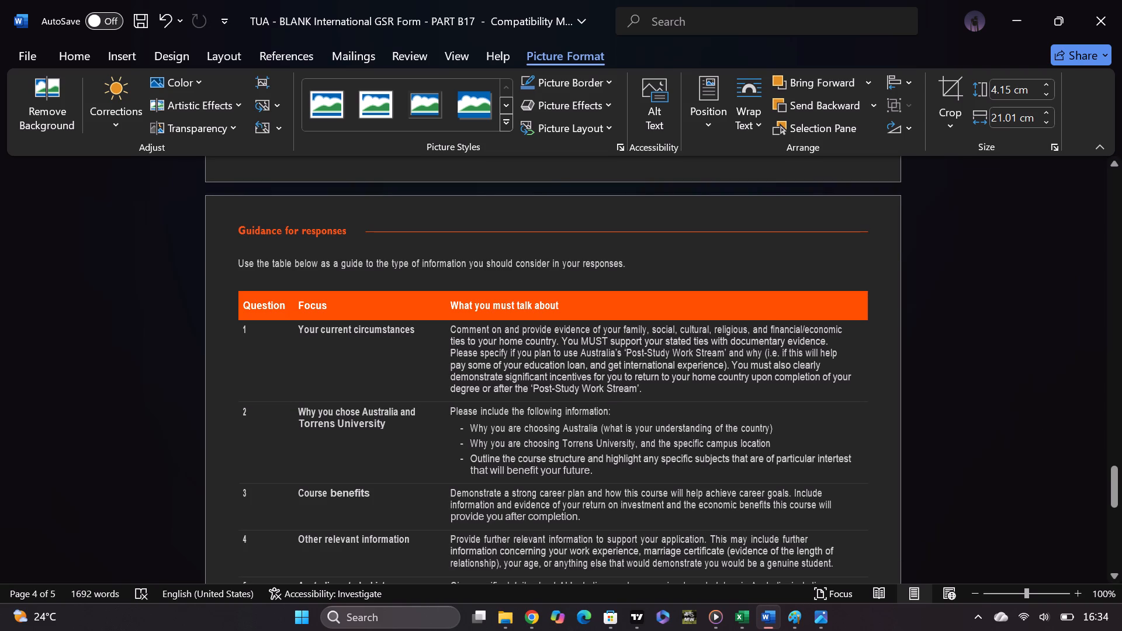
# Find the inserted signature picture on page 3 and shrink it proportionally to about 1.33 cm high by 6.72 cm wide.
pyautogui.moveTo(1114, 488); pyautogui.dragTo(1121, 578)
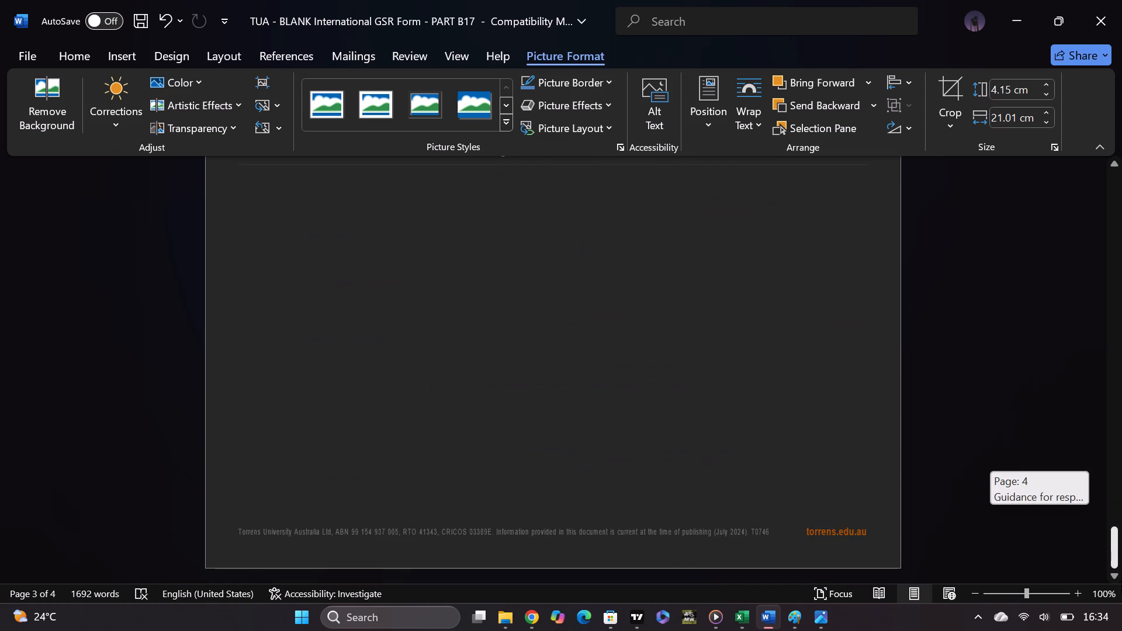
pyautogui.moveTo(1121, 578); pyautogui.dragTo(1110, 424)
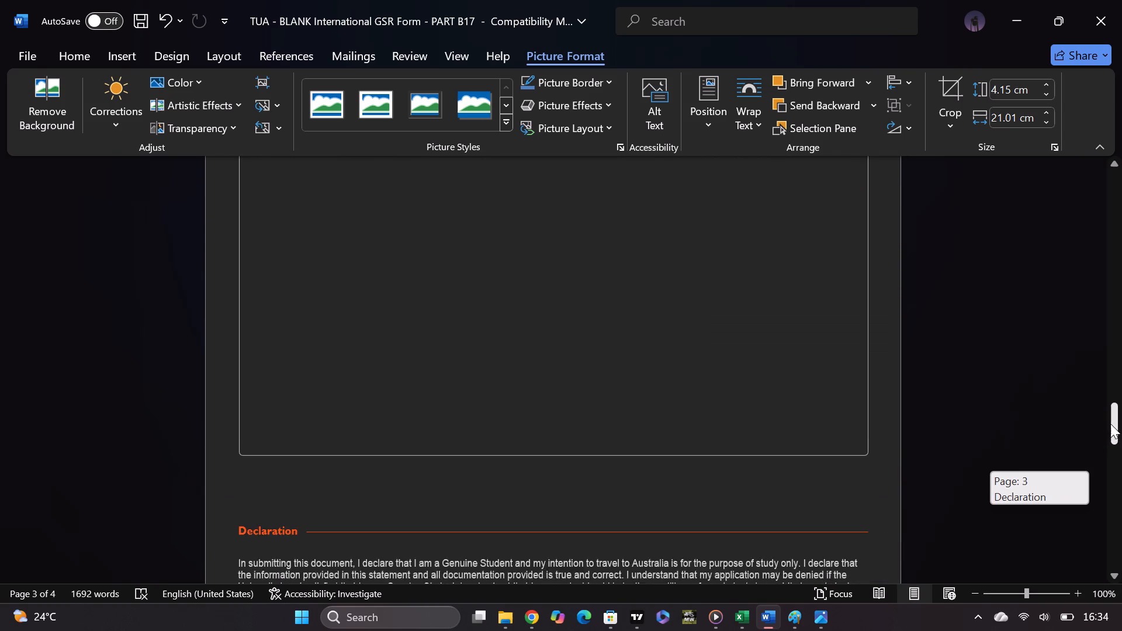
pyautogui.moveTo(1110, 424); pyautogui.dragTo(1088, 377)
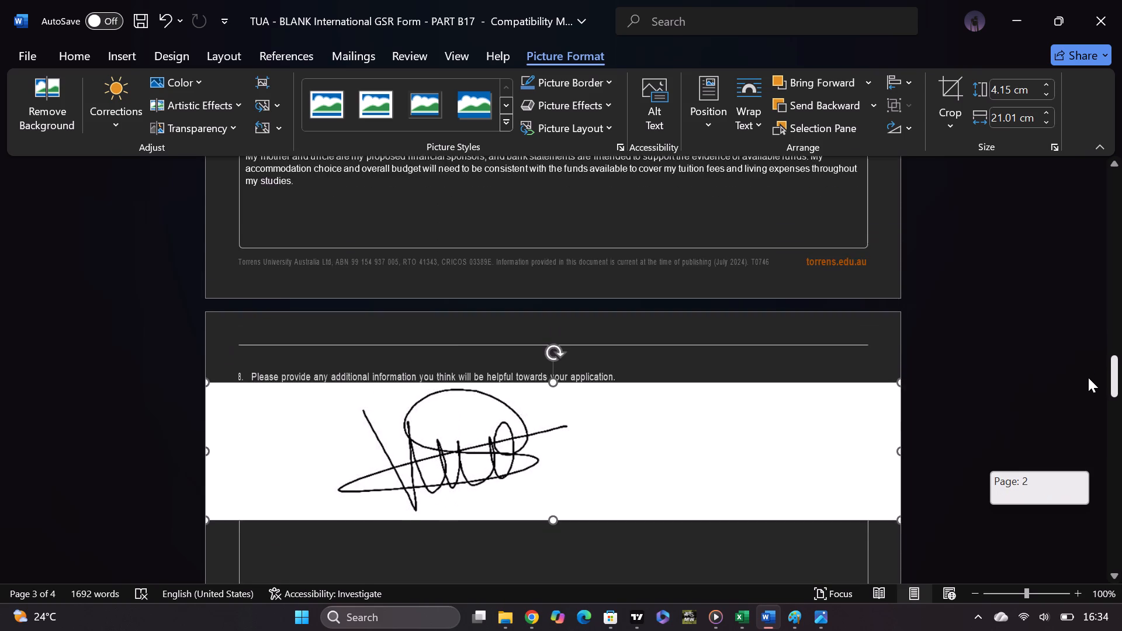
pyautogui.moveTo(1088, 377); pyautogui.dragTo(1114, 407)
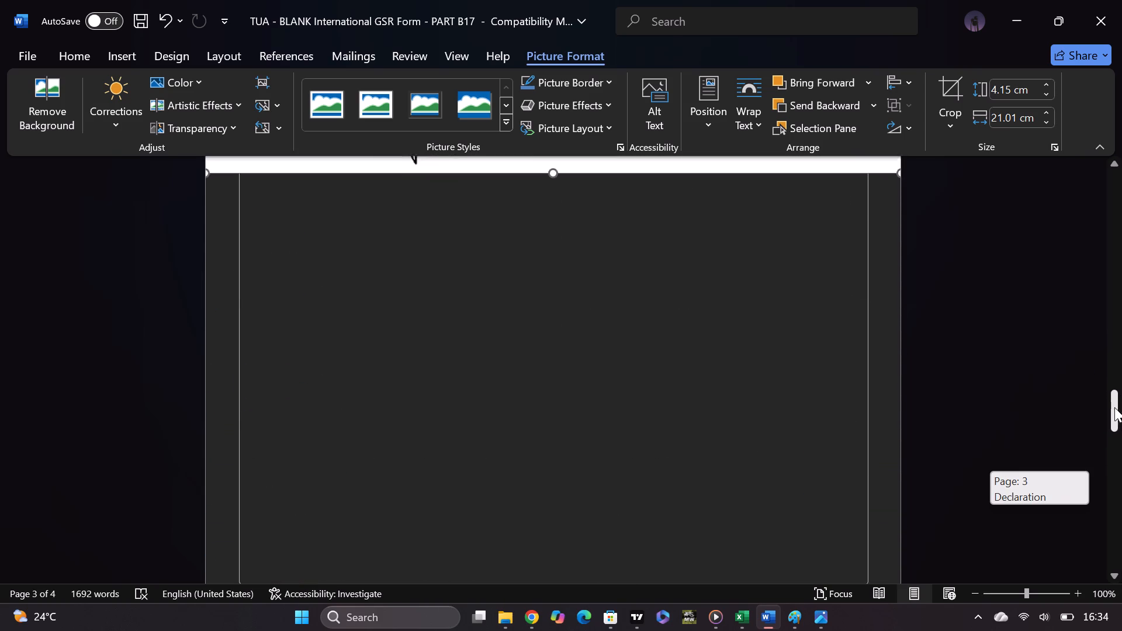
pyautogui.moveTo(1114, 407); pyautogui.dragTo(1113, 387)
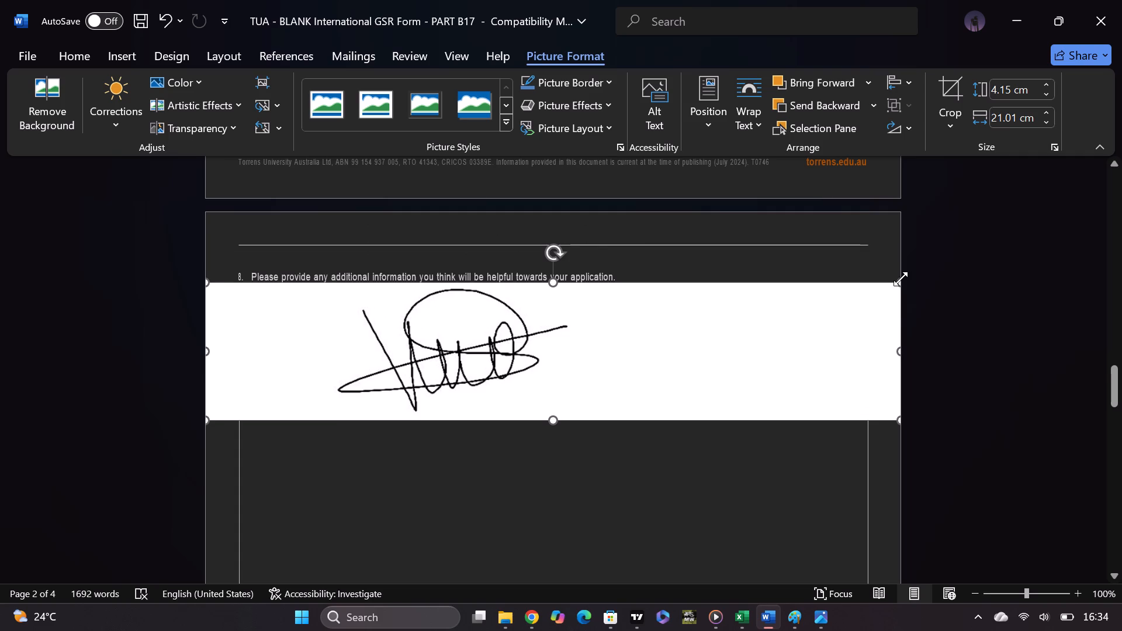
pyautogui.moveTo(901, 279); pyautogui.dragTo(576, 349)
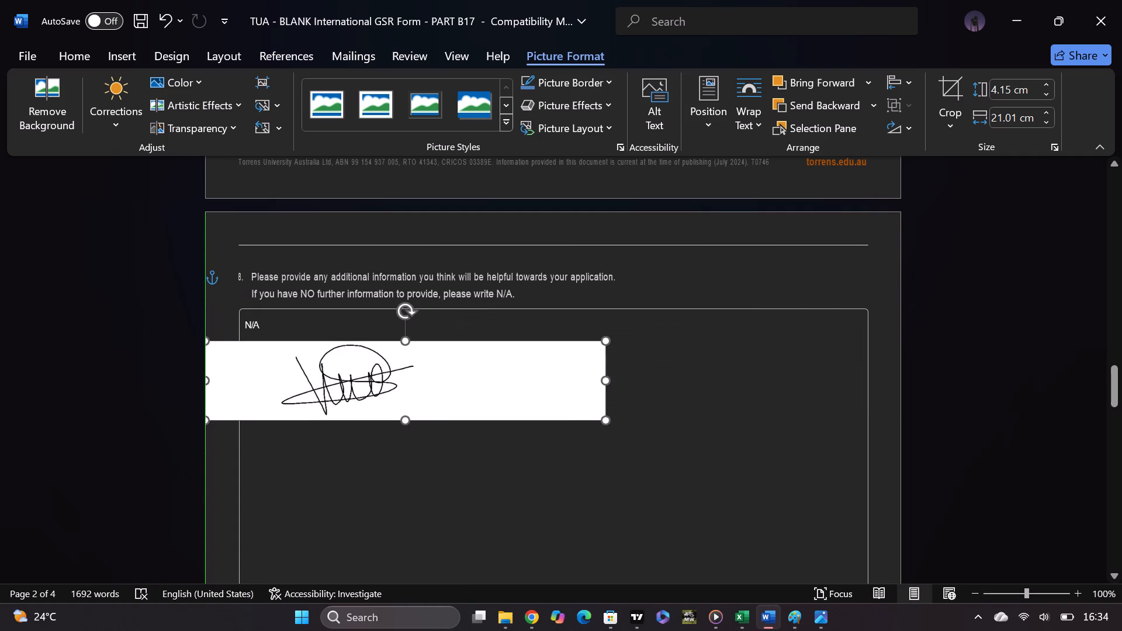
pyautogui.moveTo(576, 349); pyautogui.dragTo(326, 376)
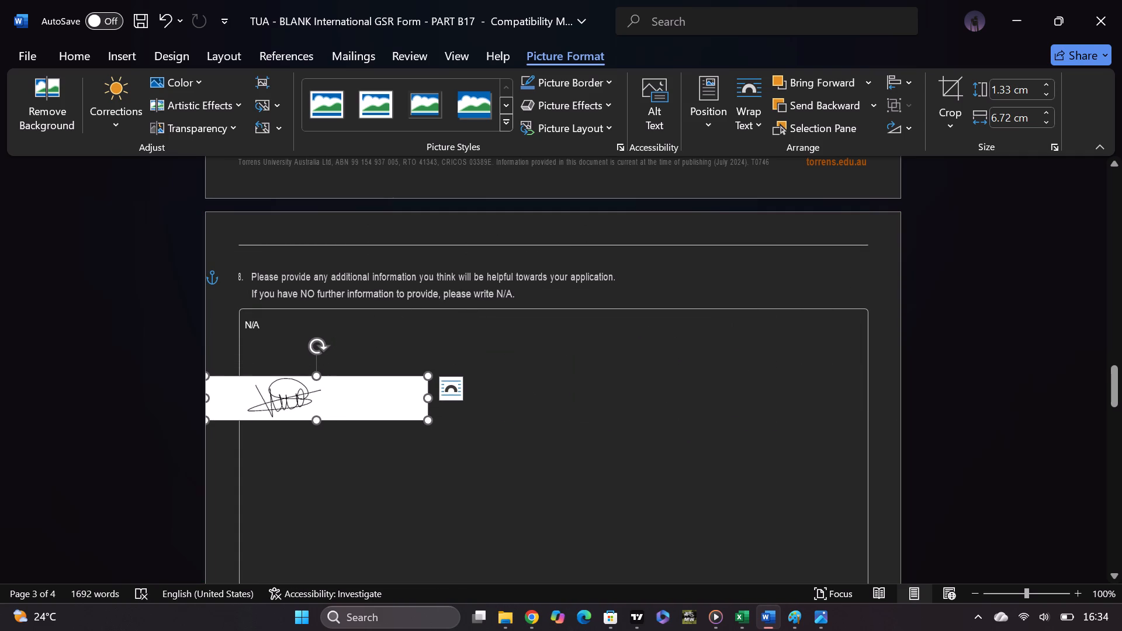
# Move the signature picture down page 3 from the additional information box onto the Student Signature box in the Declaration section.
pyautogui.moveTo(379, 417); pyautogui.dragTo(725, 557)
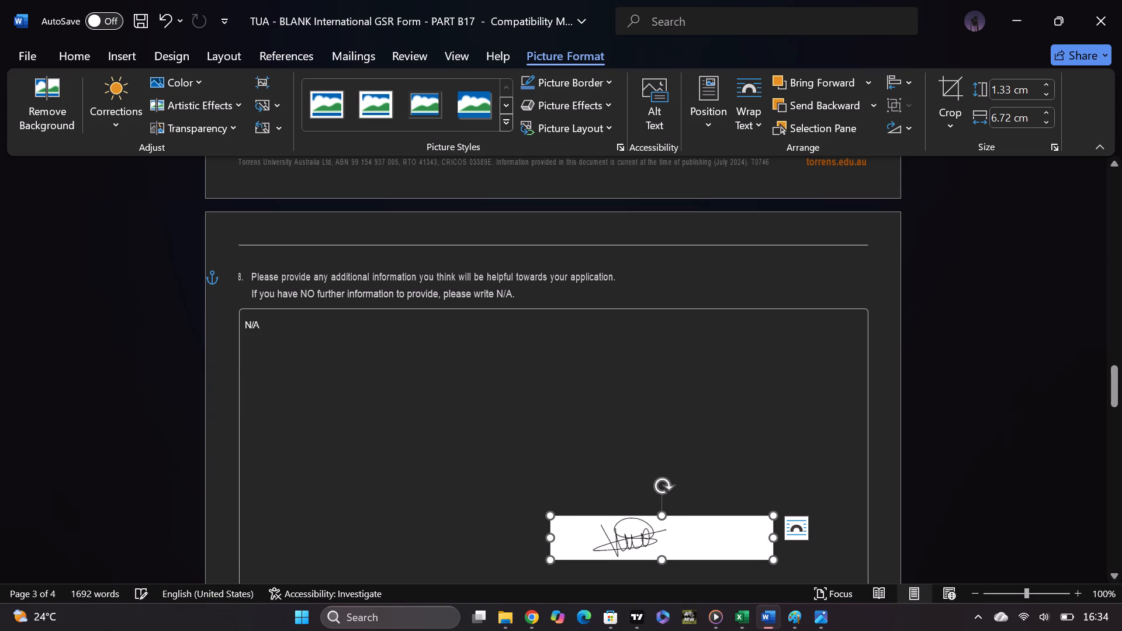
pyautogui.moveTo(1111, 384); pyautogui.dragTo(1121, 501)
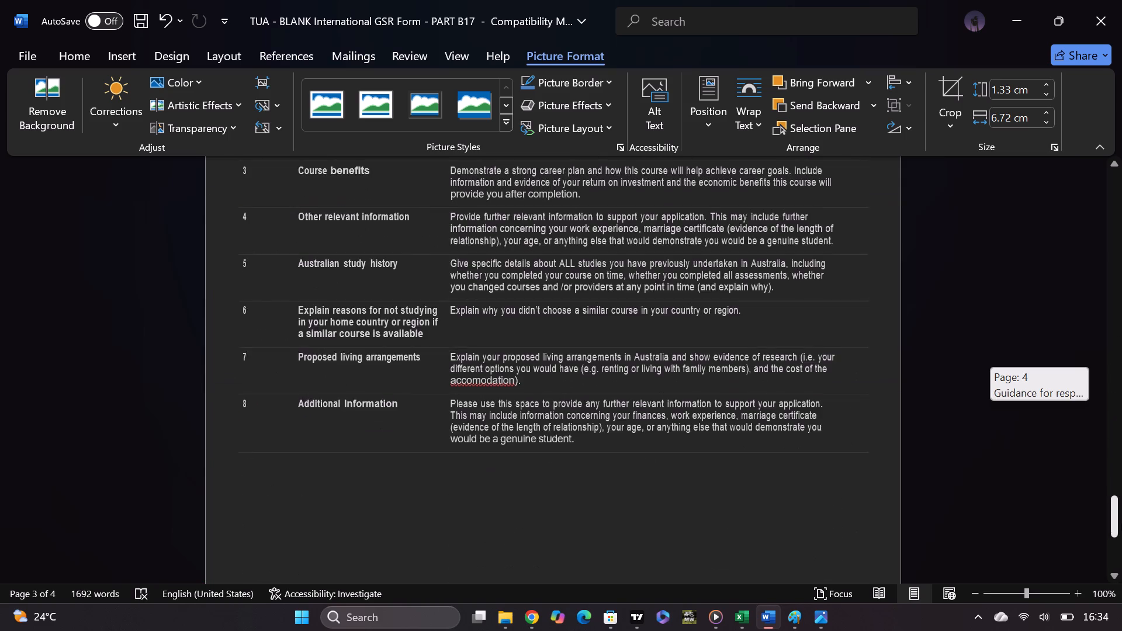
pyautogui.moveTo(1121, 501); pyautogui.dragTo(1120, 408)
pyautogui.moveTo(601, 309); pyautogui.dragTo(586, 507)
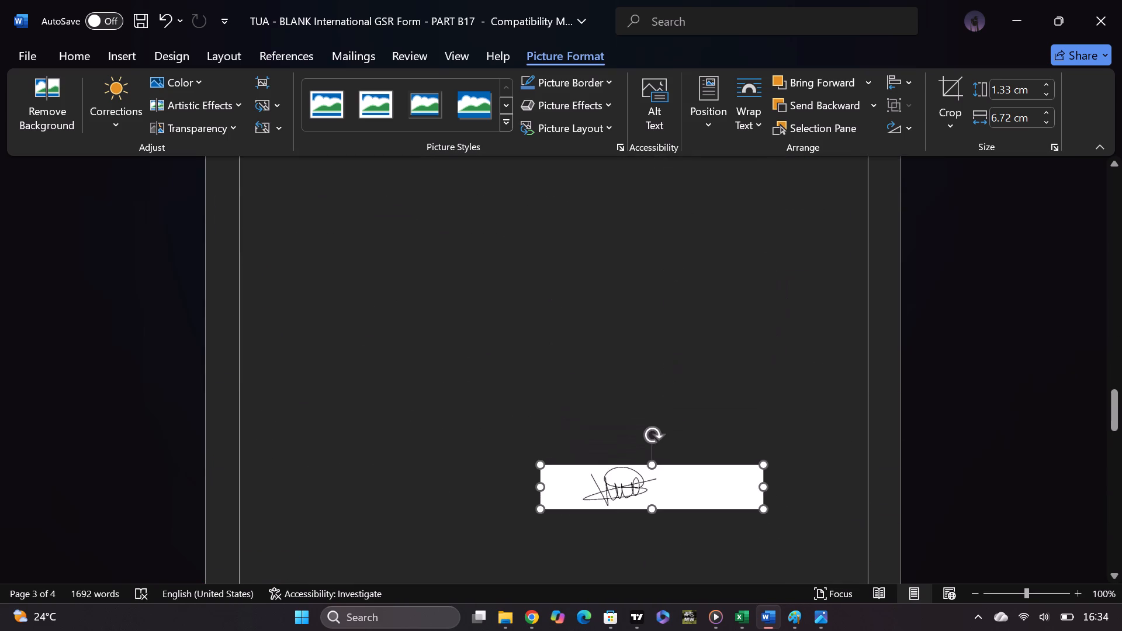
pyautogui.moveTo(586, 507); pyautogui.dragTo(573, 530)
pyautogui.moveTo(1114, 394); pyautogui.dragTo(1121, 449)
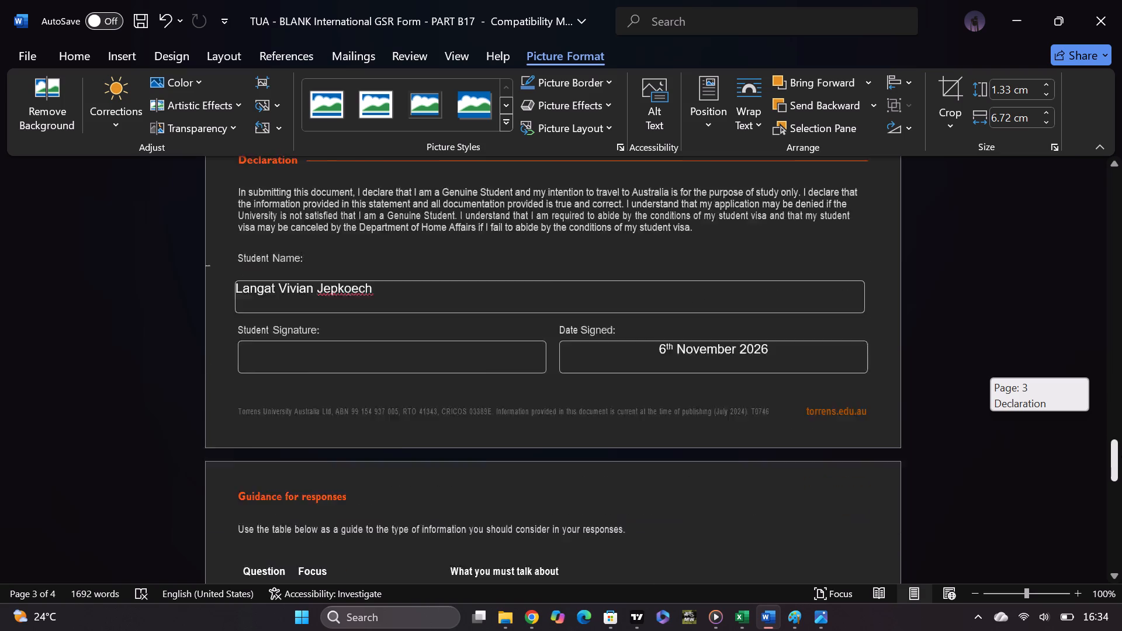
pyautogui.moveTo(1121, 449); pyautogui.dragTo(1121, 429)
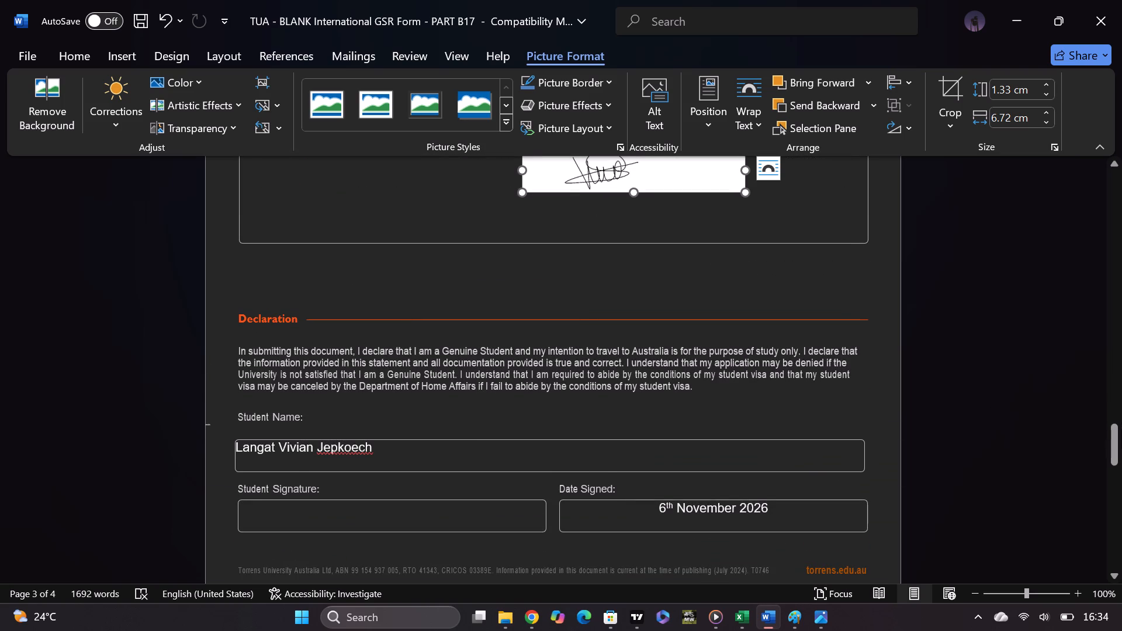
pyautogui.moveTo(598, 187); pyautogui.dragTo(333, 526)
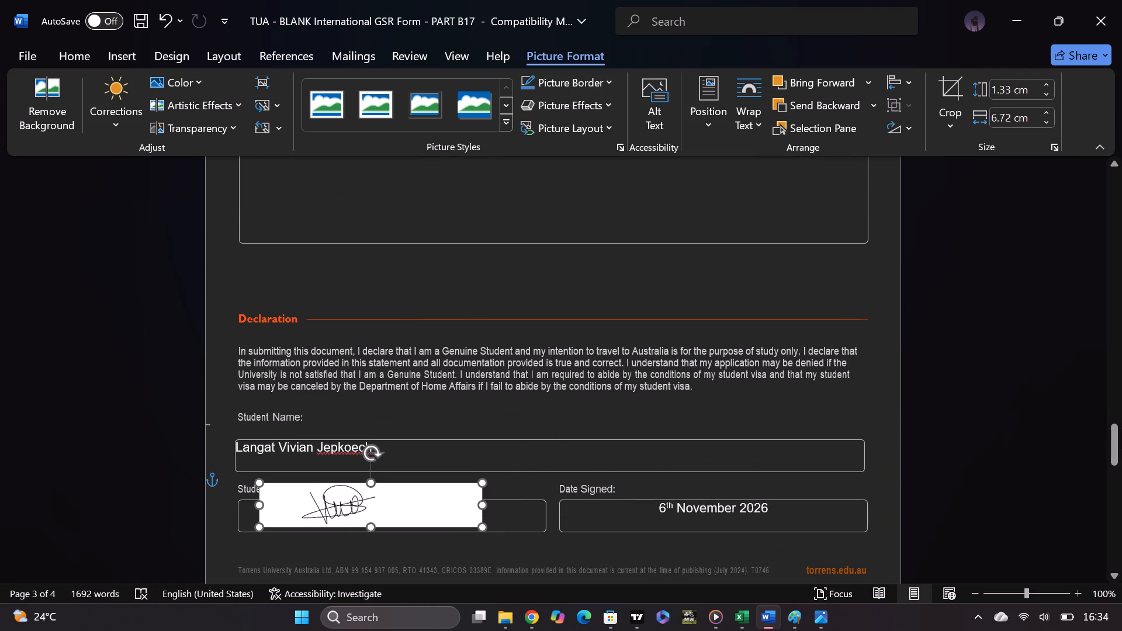
pyautogui.moveTo(333, 526); pyautogui.dragTo(316, 542)
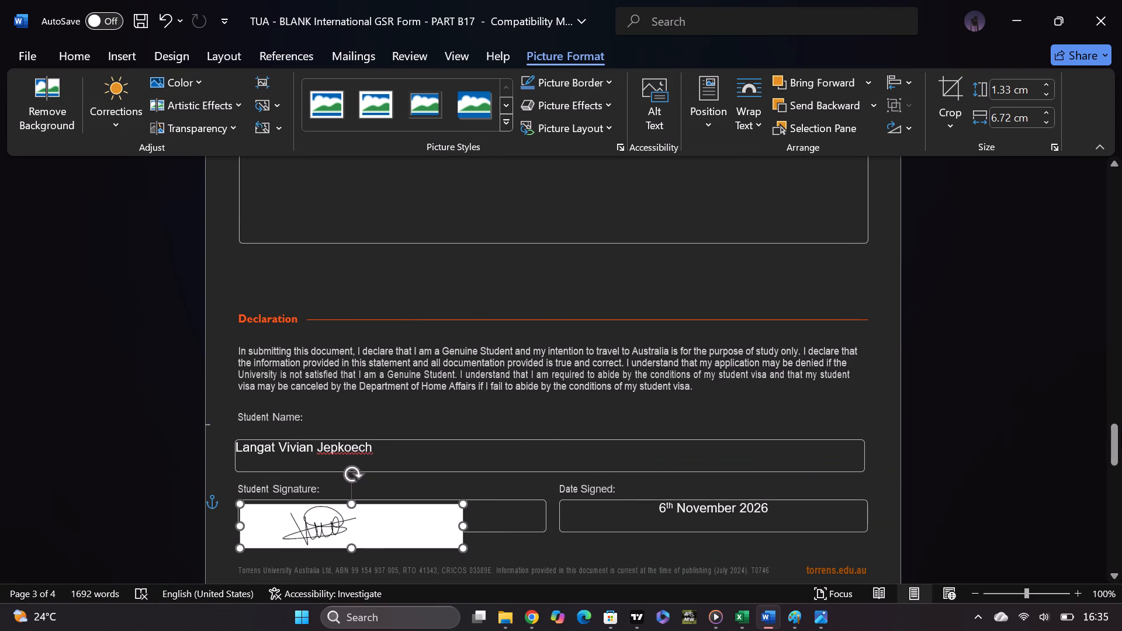
pyautogui.moveTo(316, 542); pyautogui.dragTo(318, 537)
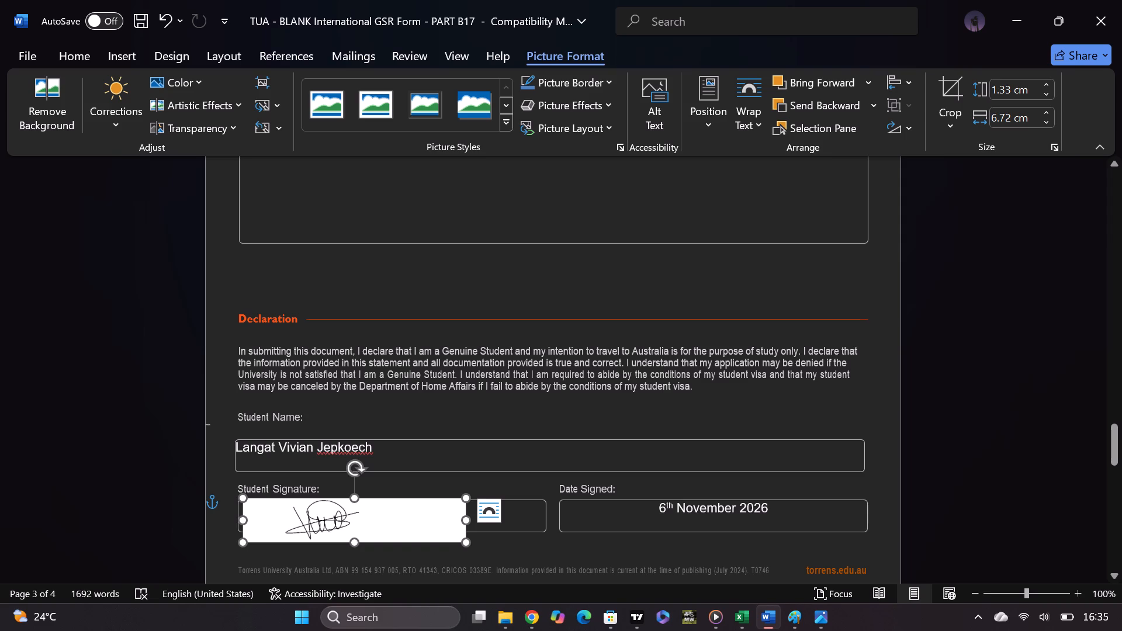
# Resize the signature picture to cover the Student Signature box, about 1.18 cm high by 9.48 cm wide, and deselect it.
pyautogui.moveTo(465, 541); pyautogui.dragTo(477, 523)
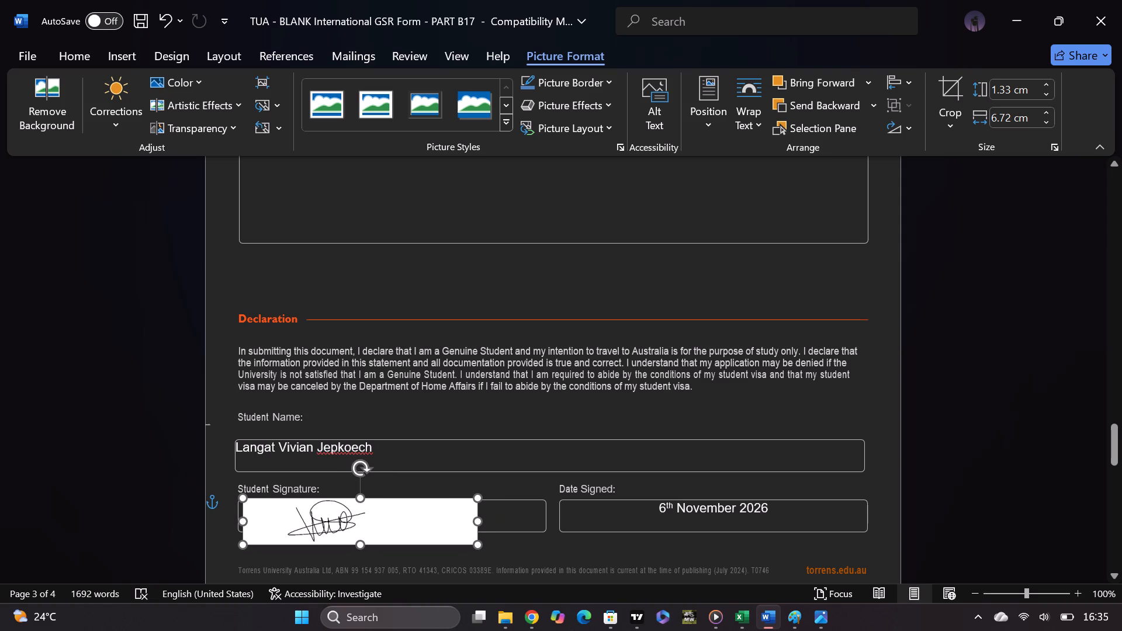
pyautogui.moveTo(477, 523); pyautogui.dragTo(452, 540)
pyautogui.moveTo(351, 538); pyautogui.dragTo(351, 532)
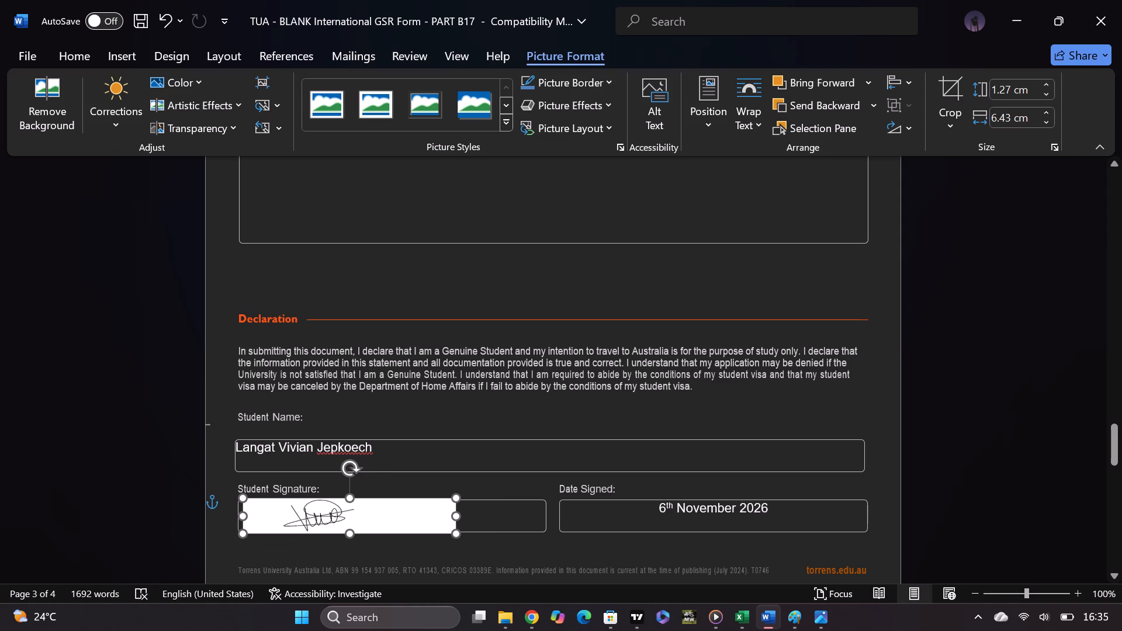
pyautogui.moveTo(351, 532); pyautogui.dragTo(348, 529)
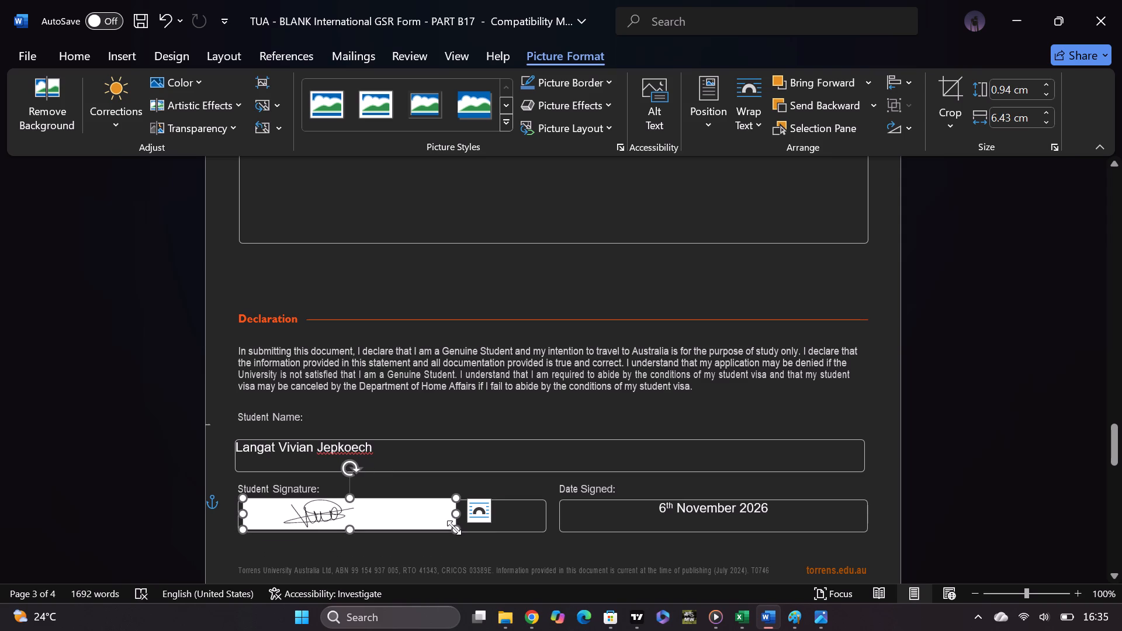
pyautogui.moveTo(454, 528); pyautogui.dragTo(541, 514)
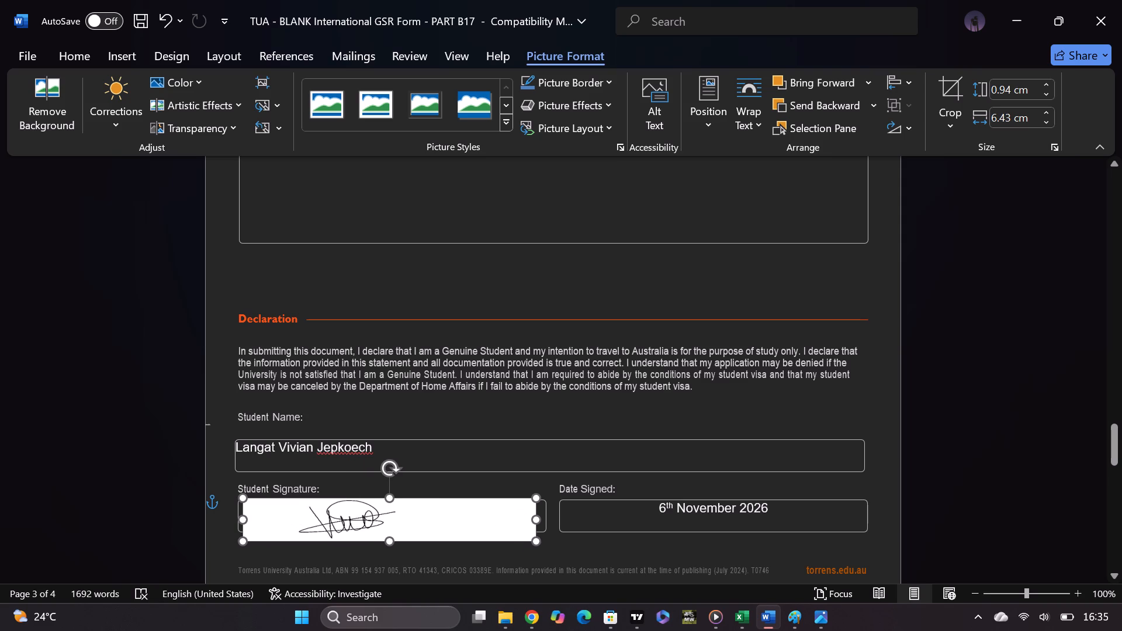
pyautogui.moveTo(541, 514); pyautogui.dragTo(548, 513)
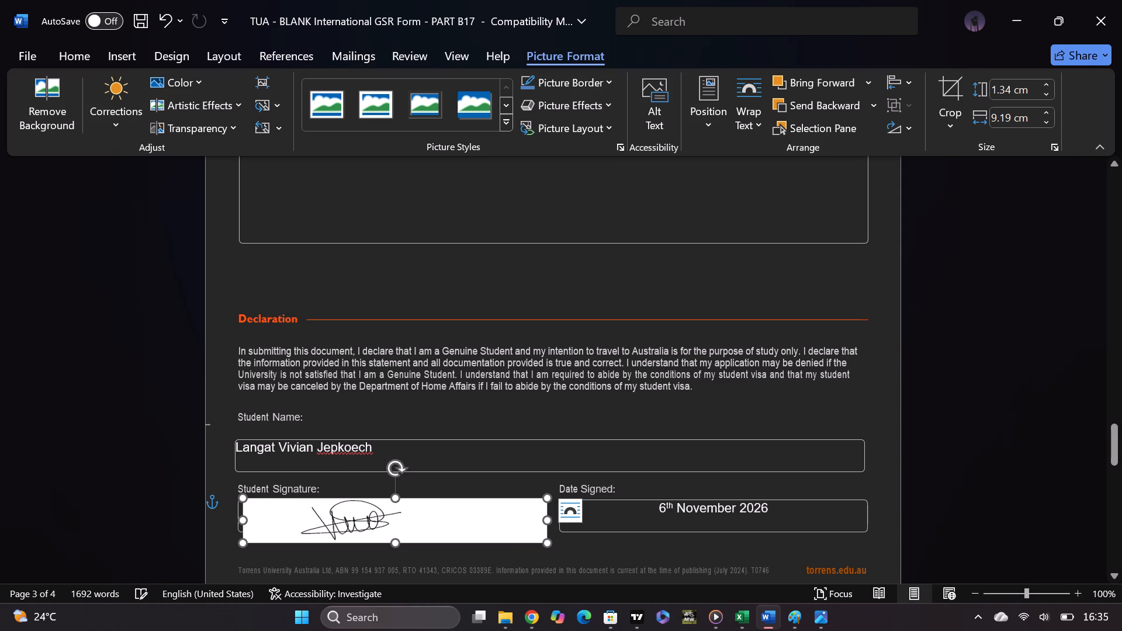
pyautogui.moveTo(247, 519); pyautogui.dragTo(238, 520)
pyautogui.moveTo(238, 520); pyautogui.dragTo(233, 520)
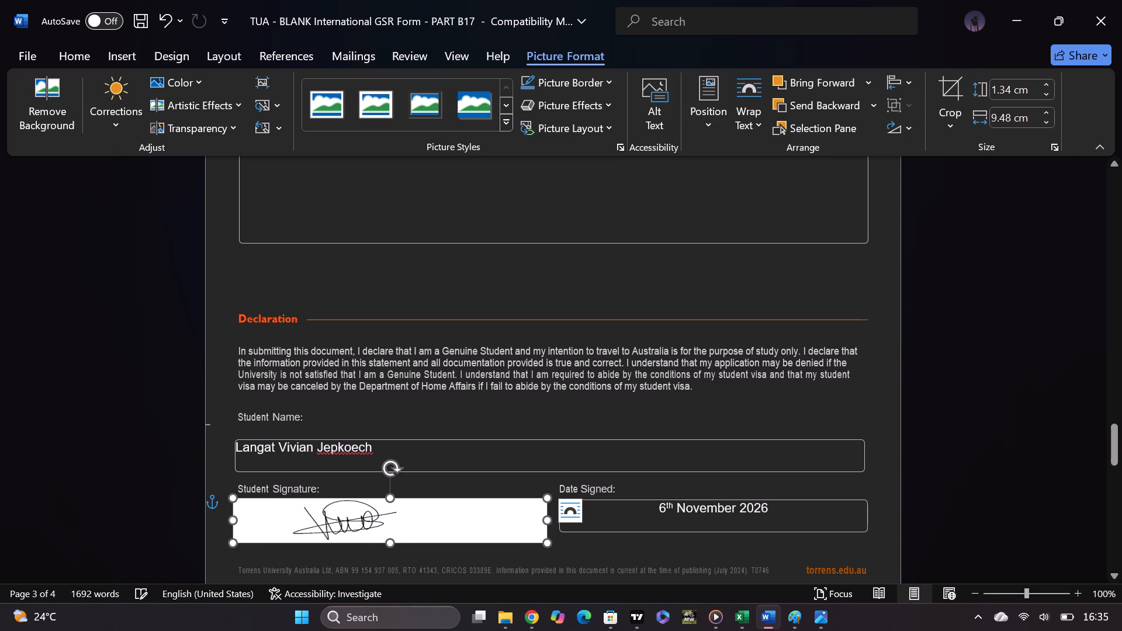
pyautogui.moveTo(393, 545); pyautogui.dragTo(403, 529)
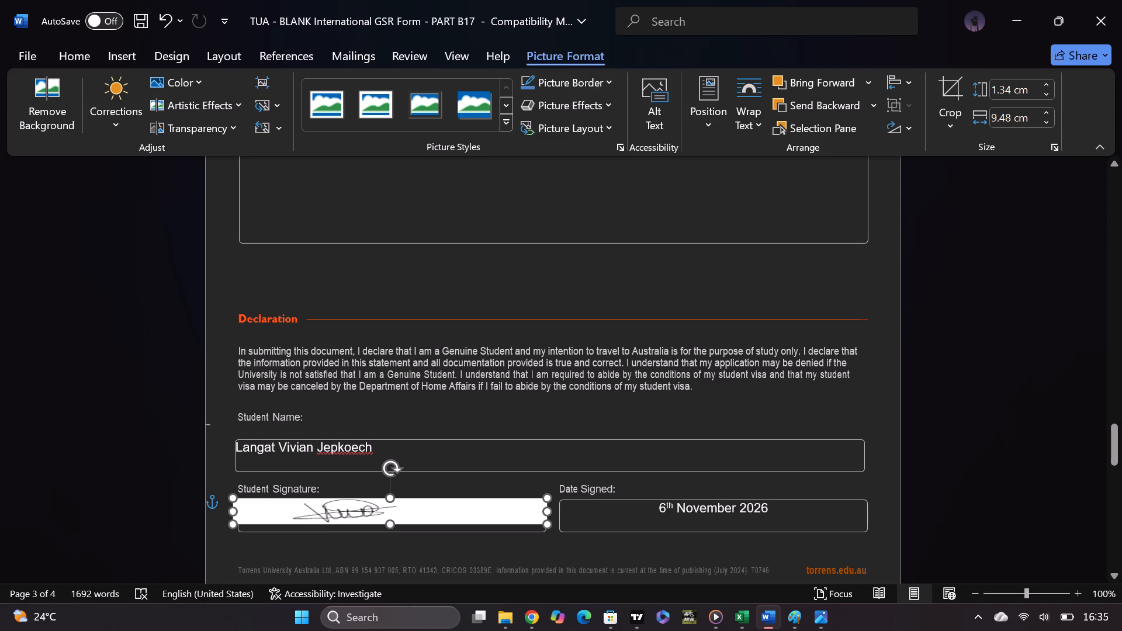
pyautogui.moveTo(403, 529); pyautogui.dragTo(407, 538)
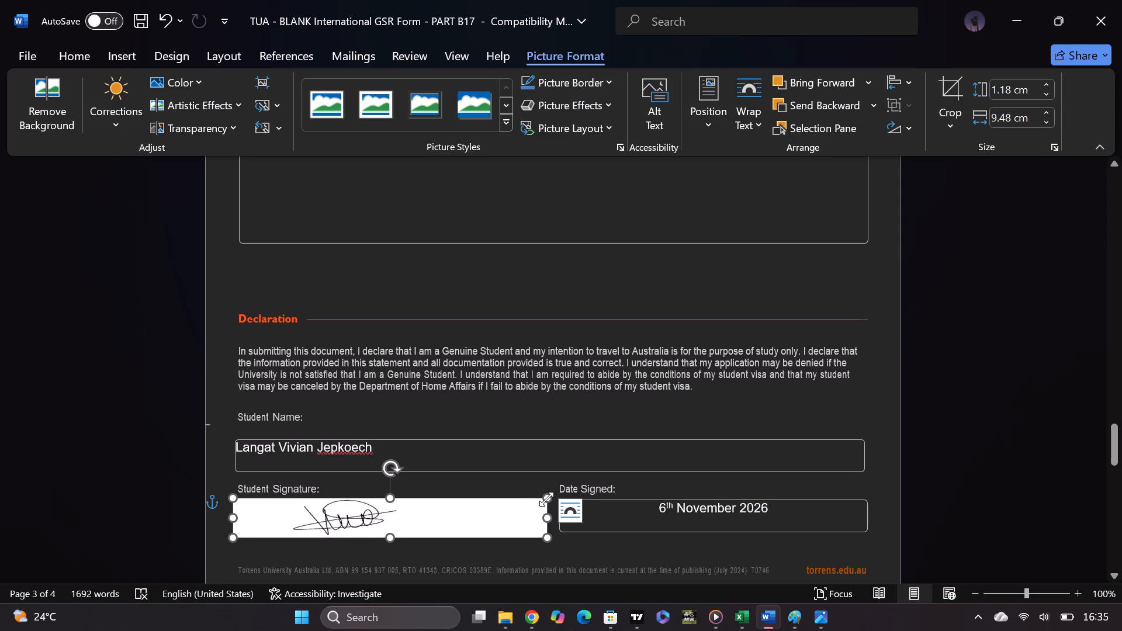
pyautogui.click(557, 557)
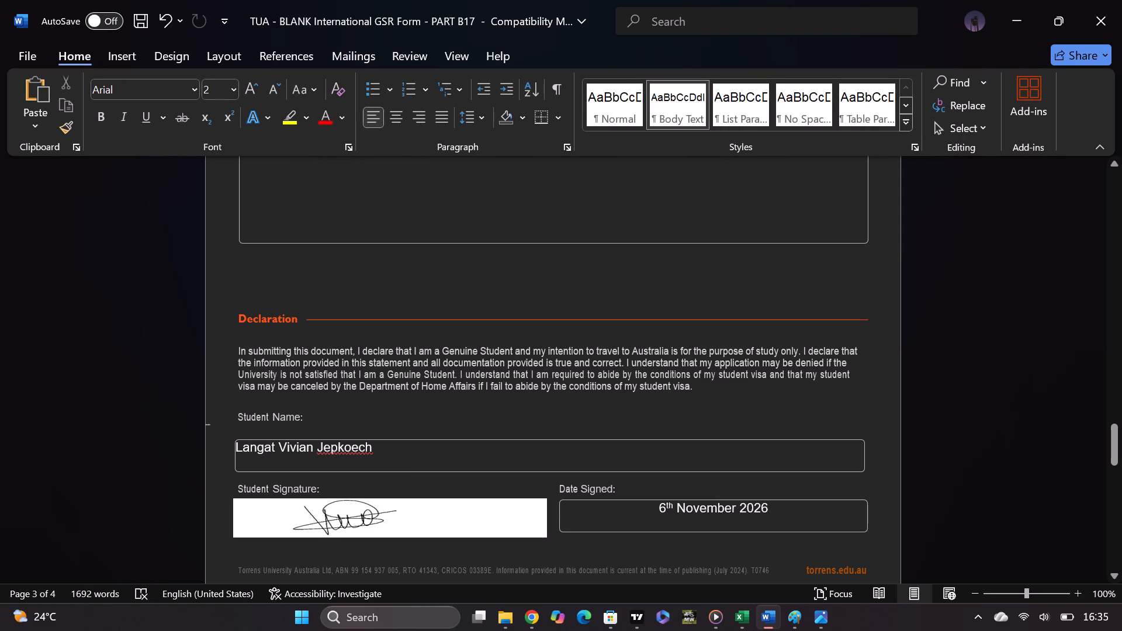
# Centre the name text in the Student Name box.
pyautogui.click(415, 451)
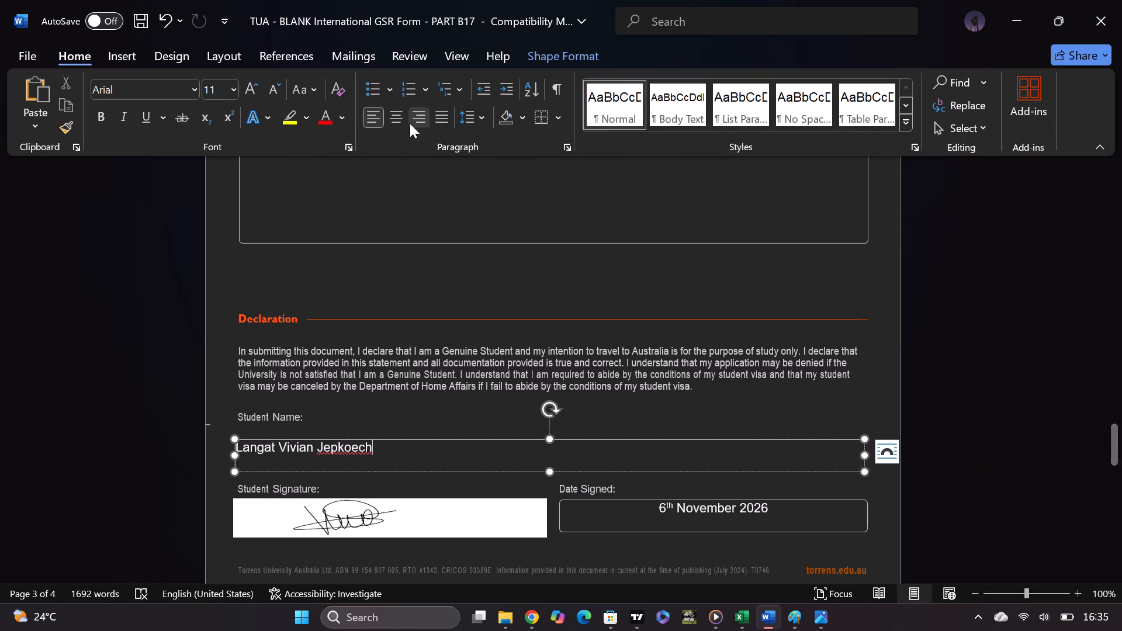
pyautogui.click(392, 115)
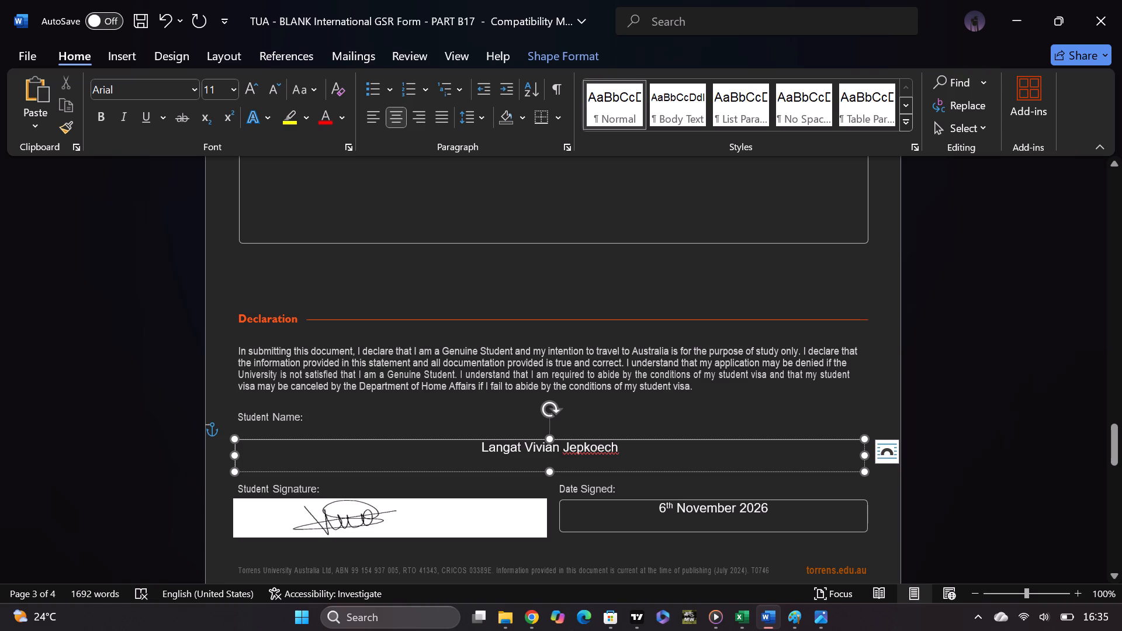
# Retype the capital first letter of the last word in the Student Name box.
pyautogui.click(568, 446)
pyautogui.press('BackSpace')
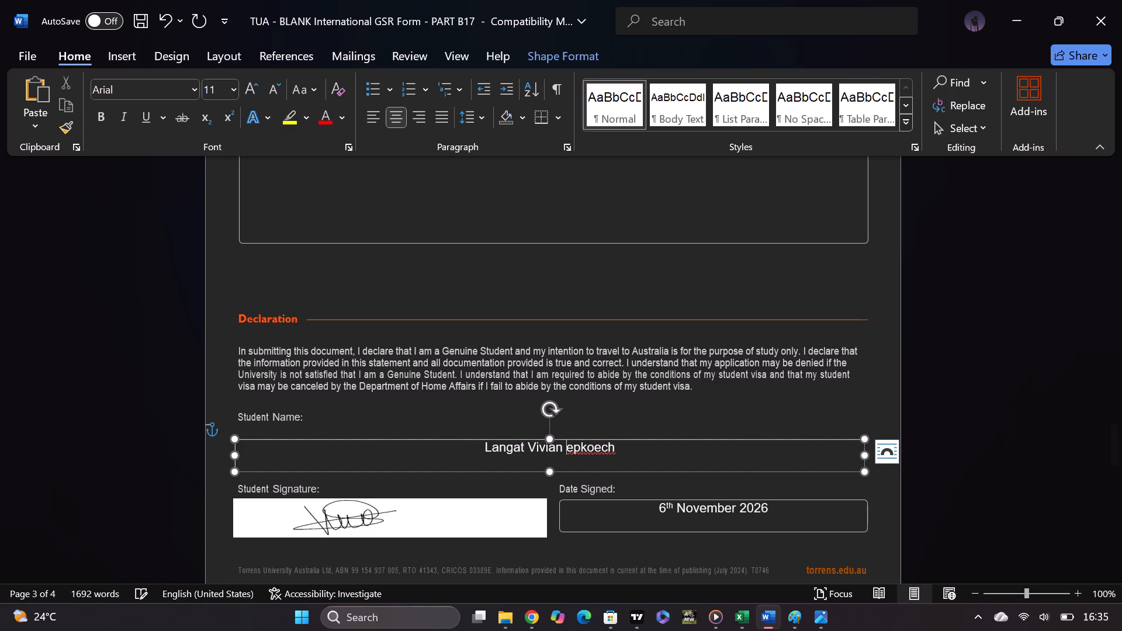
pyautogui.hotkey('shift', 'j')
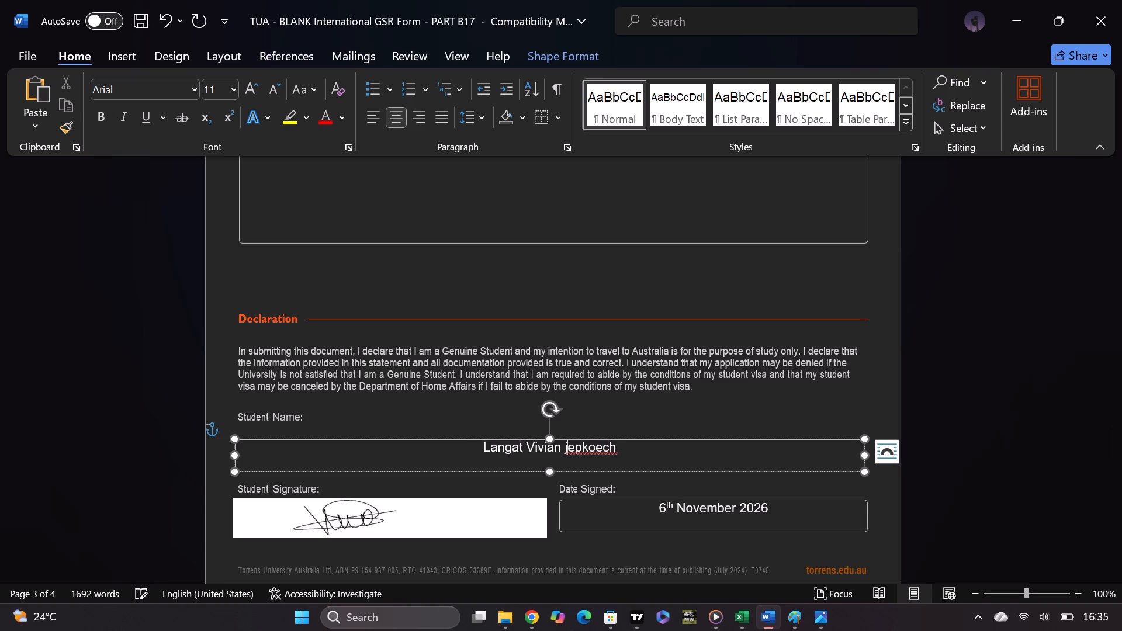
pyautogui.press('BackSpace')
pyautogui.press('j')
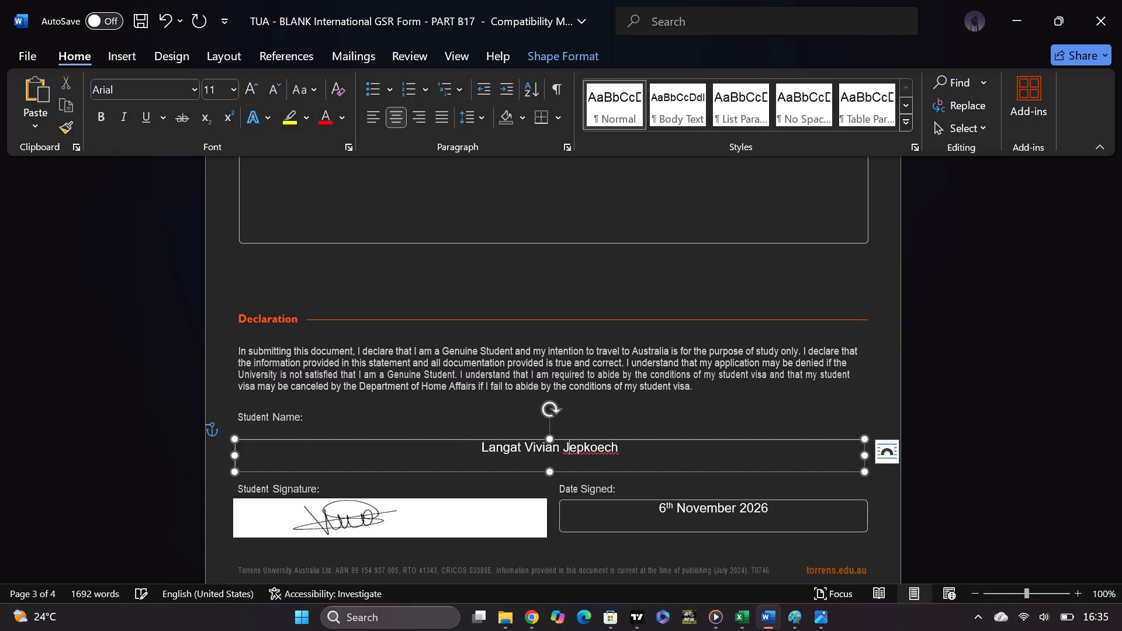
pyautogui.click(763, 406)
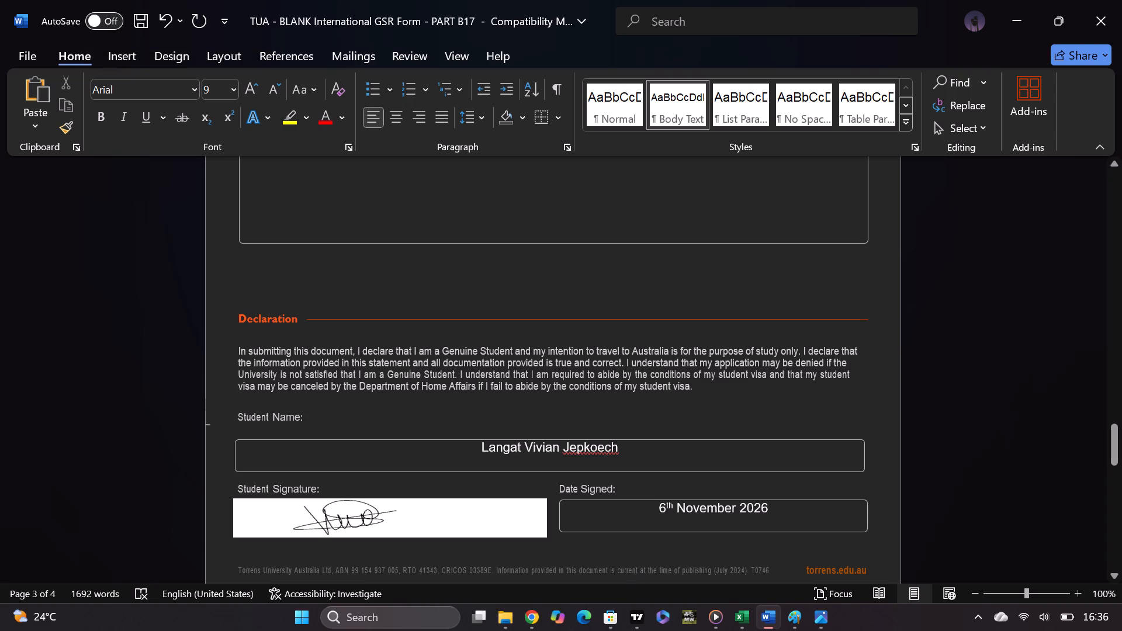
# Left-align the text in the Student Name box and the date in the Date Signed box.
pyautogui.click(659, 460)
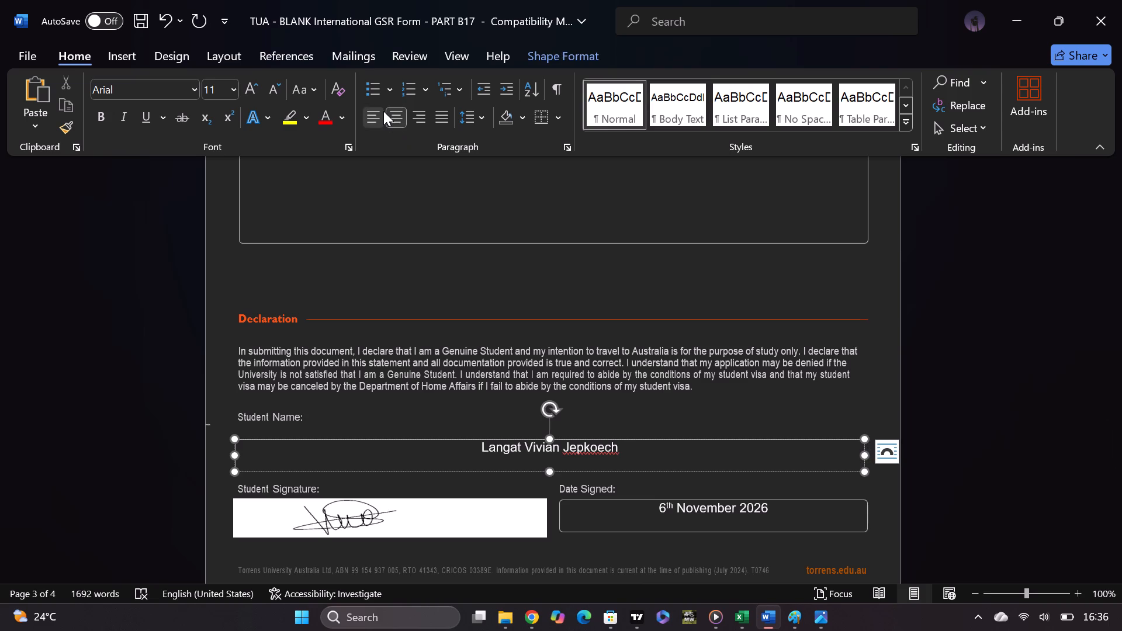
pyautogui.click(383, 111)
pyautogui.click(797, 521)
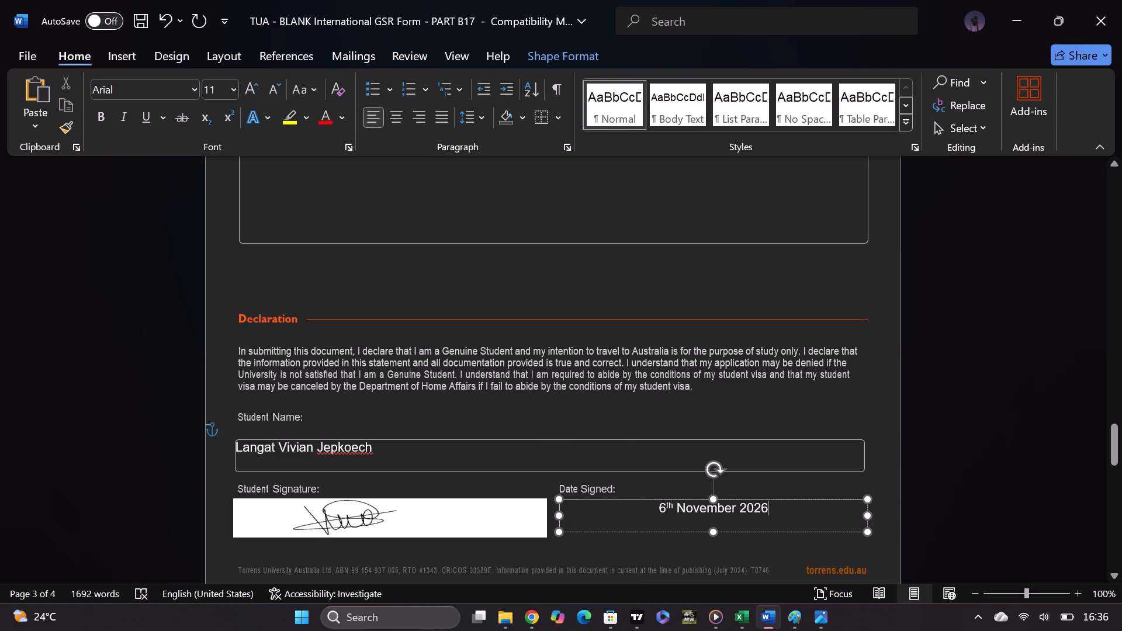
pyautogui.click(380, 113)
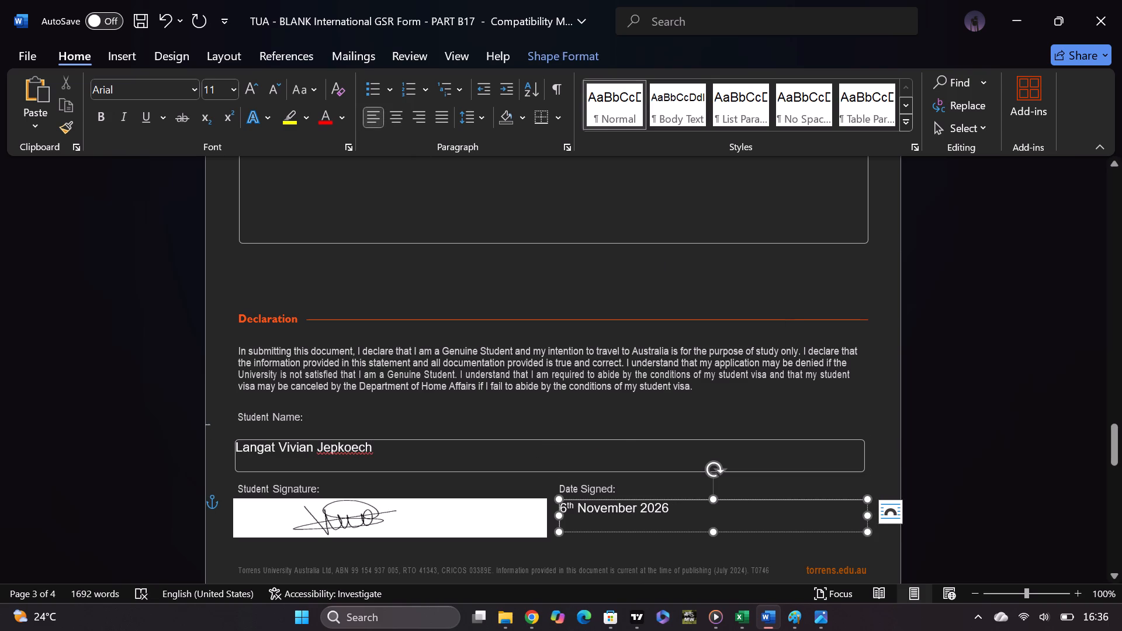
pyautogui.click(1062, 363)
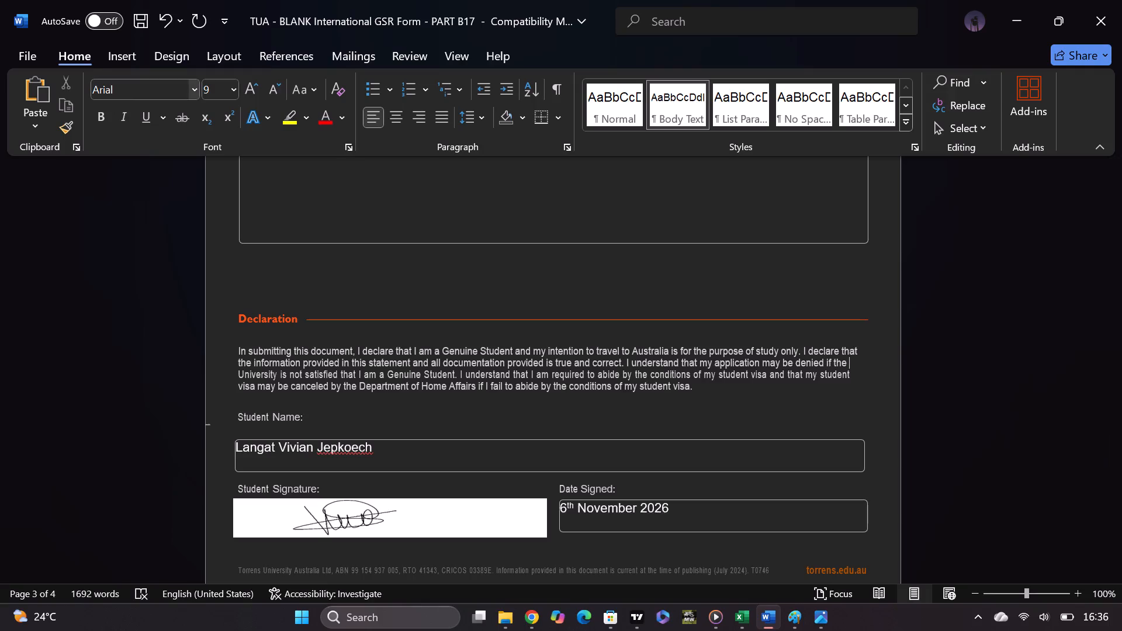
# Print all pages of the form with Microsoft Print to PDF and enter "viv" as the start of the output file name.
pyautogui.click(39, 56)
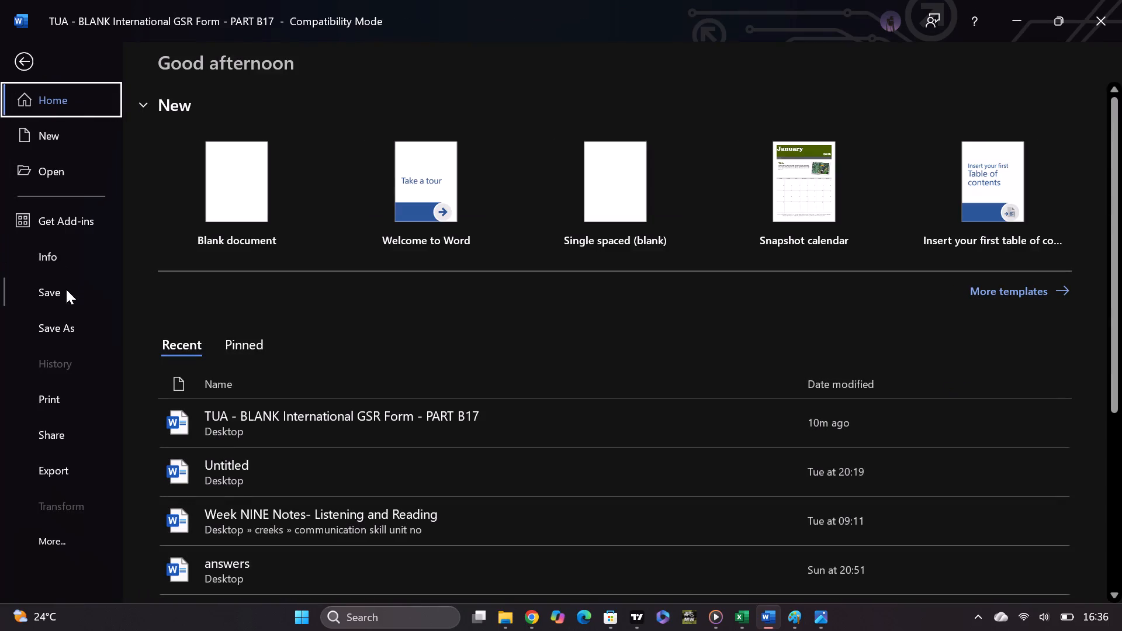
pyautogui.click(69, 324)
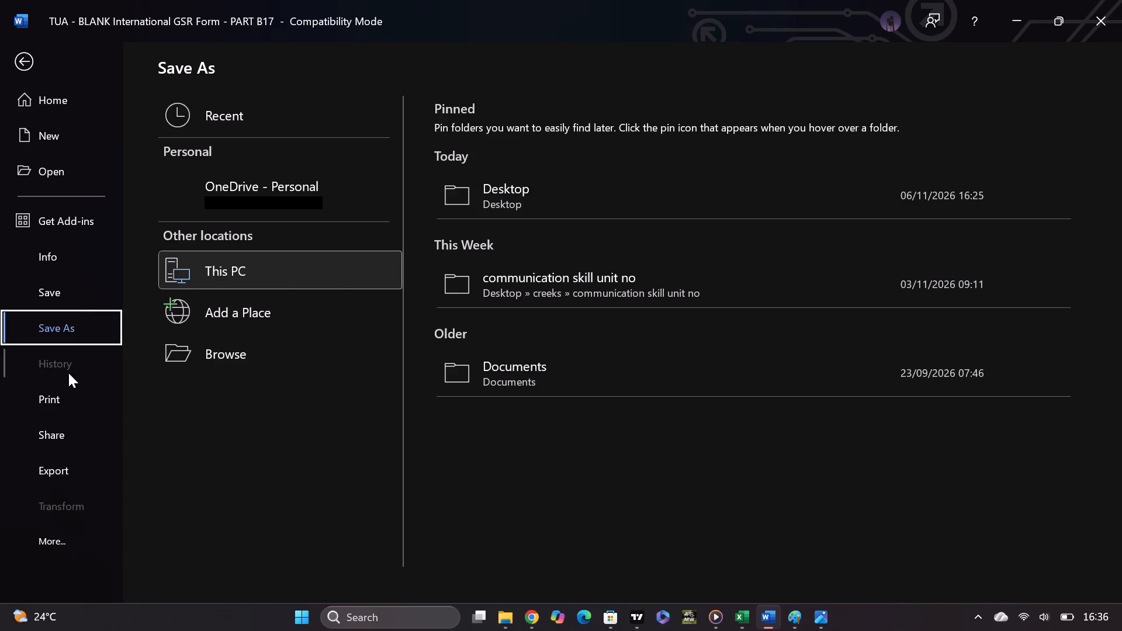
pyautogui.click(74, 411)
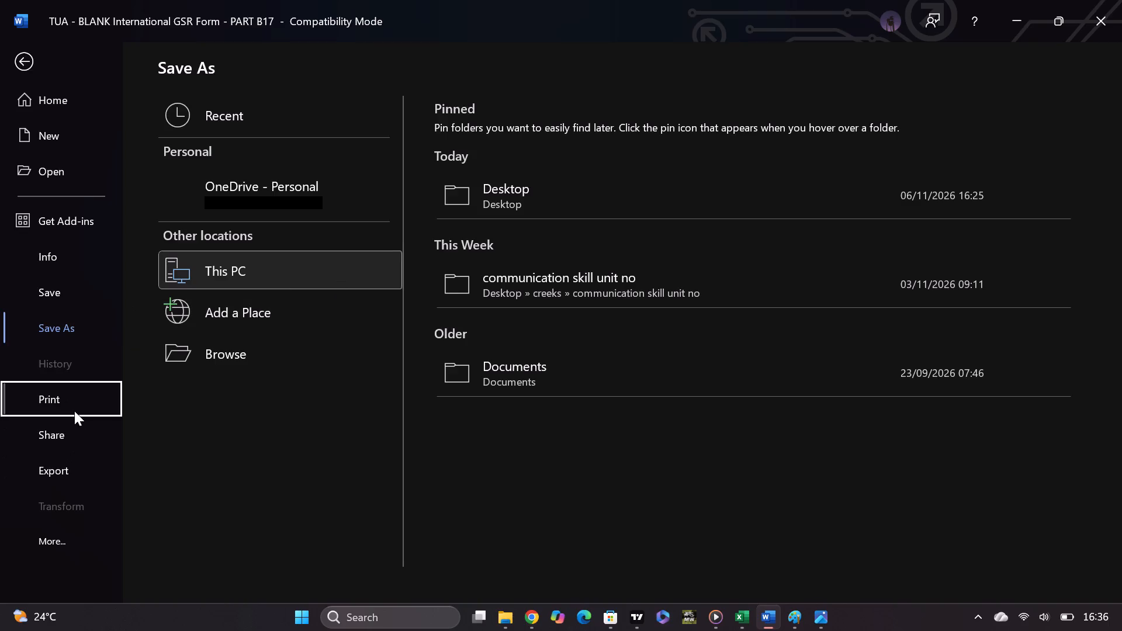
pyautogui.click(74, 411)
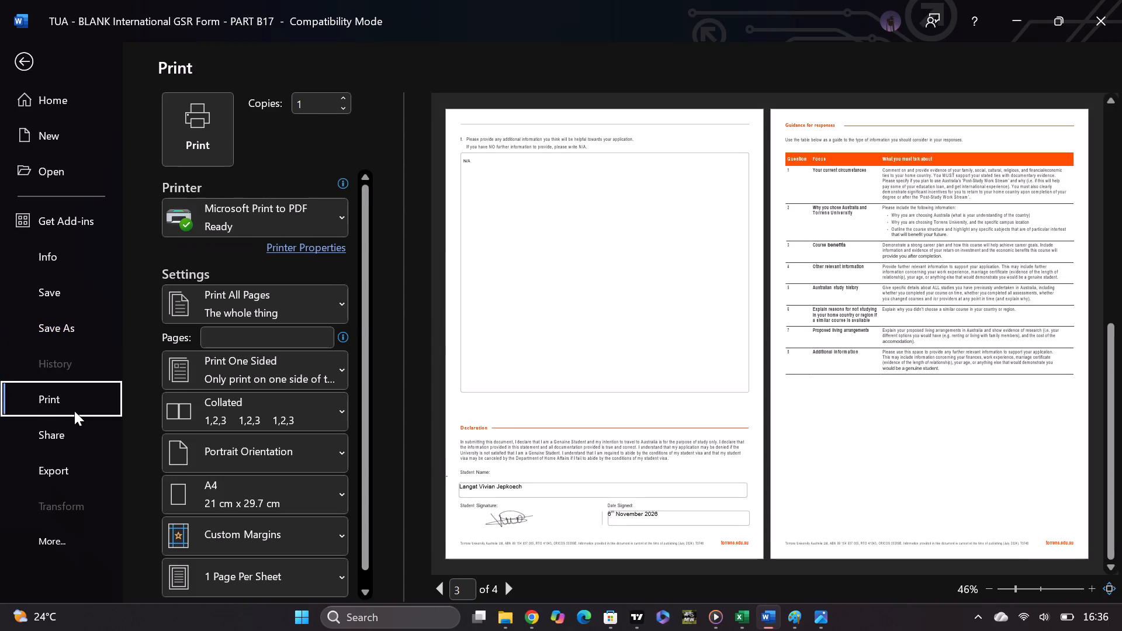
pyautogui.click(200, 152)
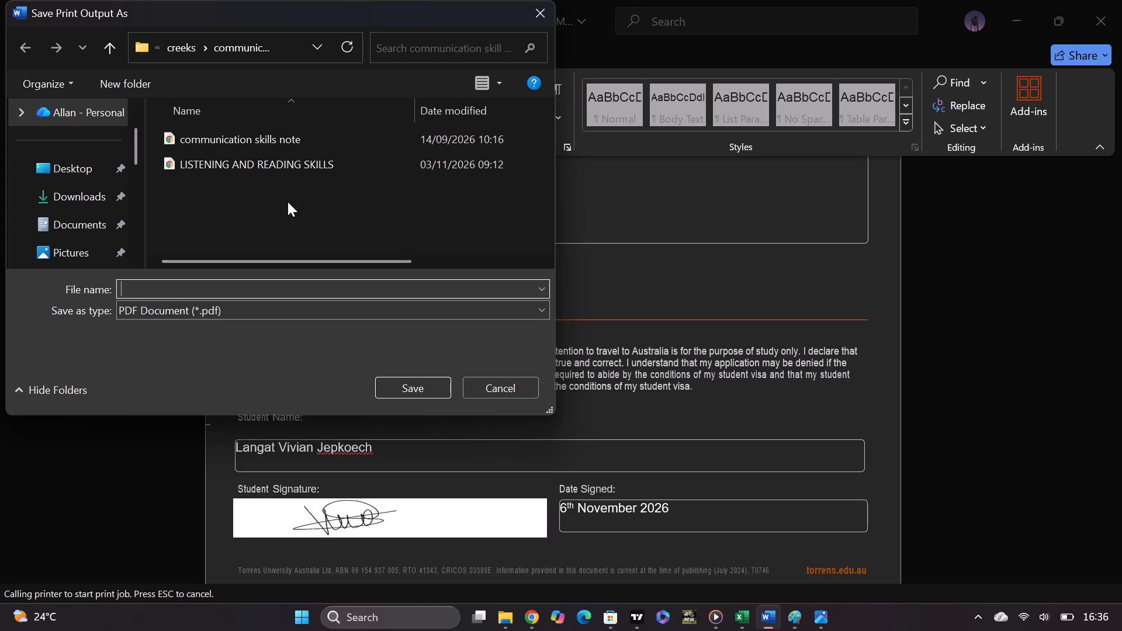
pyautogui.press('v')
pyautogui.press('i')
pyautogui.press('BackSpace')
pyautogui.press('BackSpace')
pyautogui.write('viv')
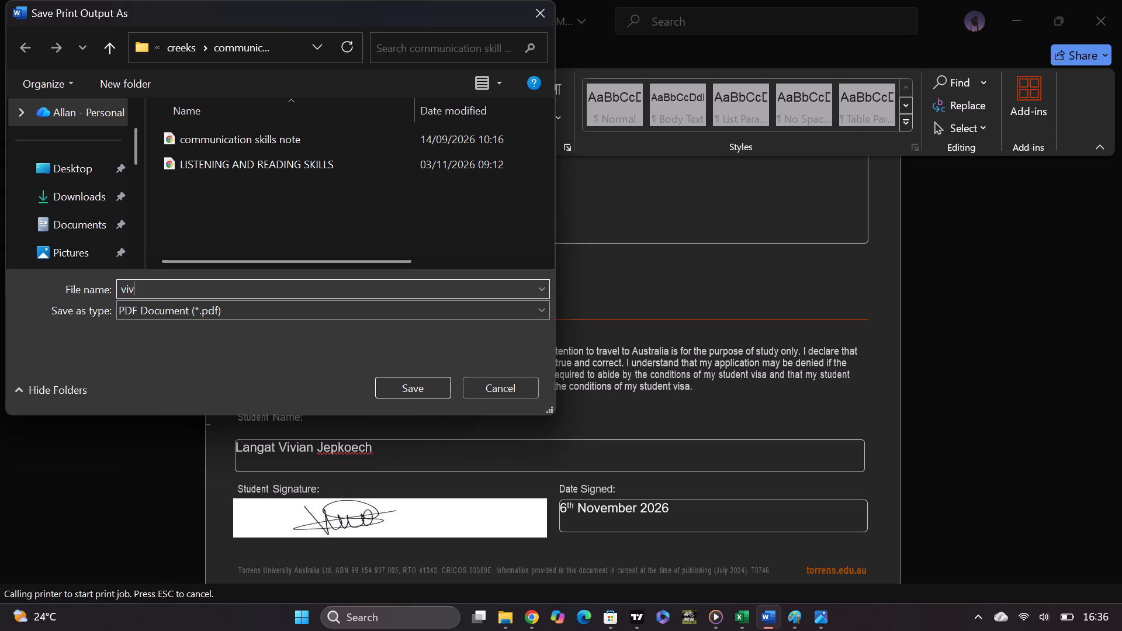
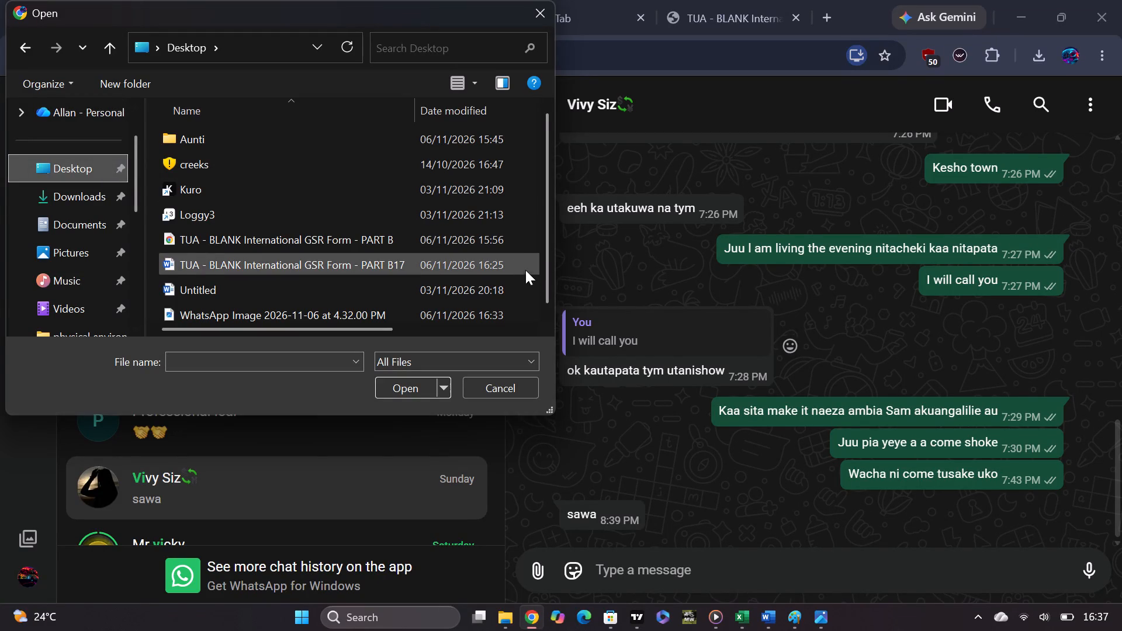
# Look through the Desktop, Documents, Downloads and Pictures folders for the printed PDF of the form to attach to the WhatsApp chat.
pyautogui.click(549, 320)
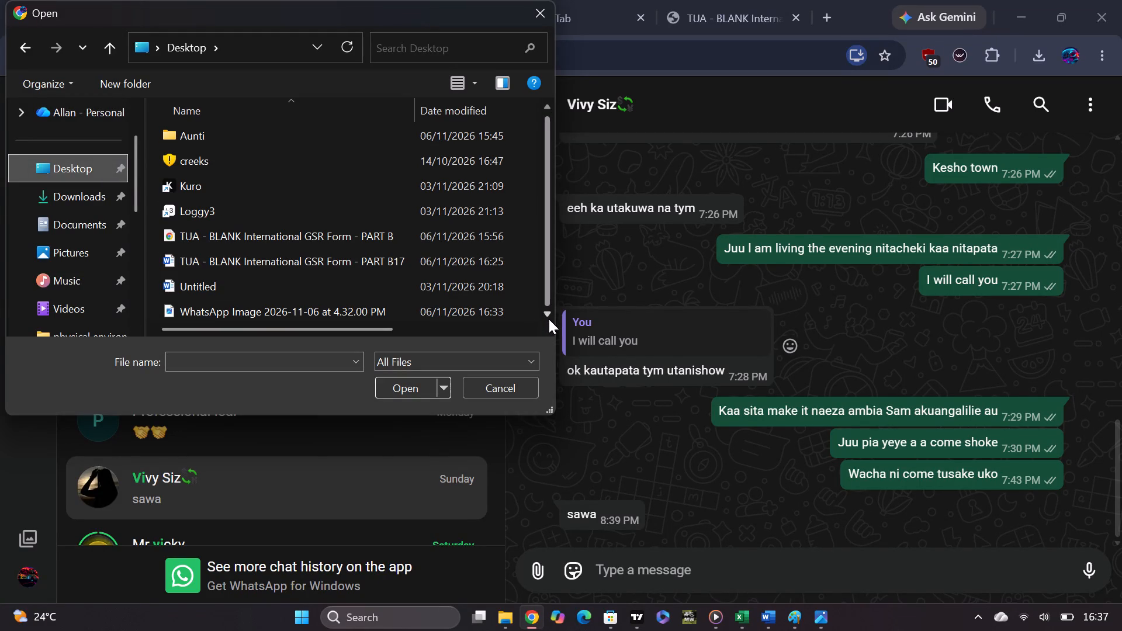
pyautogui.click(92, 232)
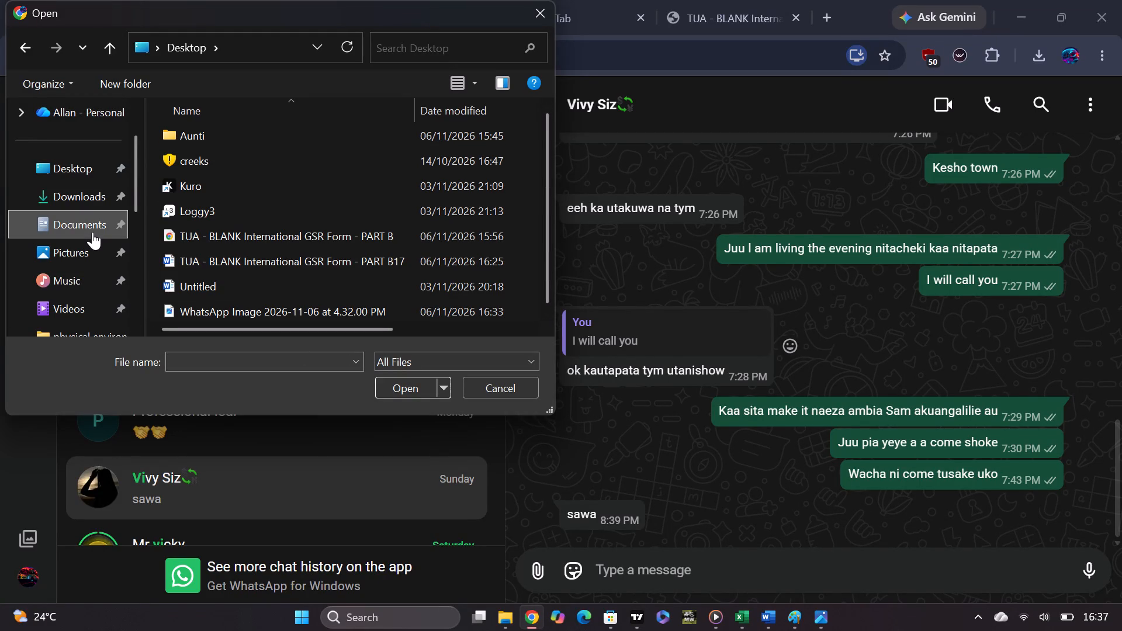
pyautogui.click(553, 323)
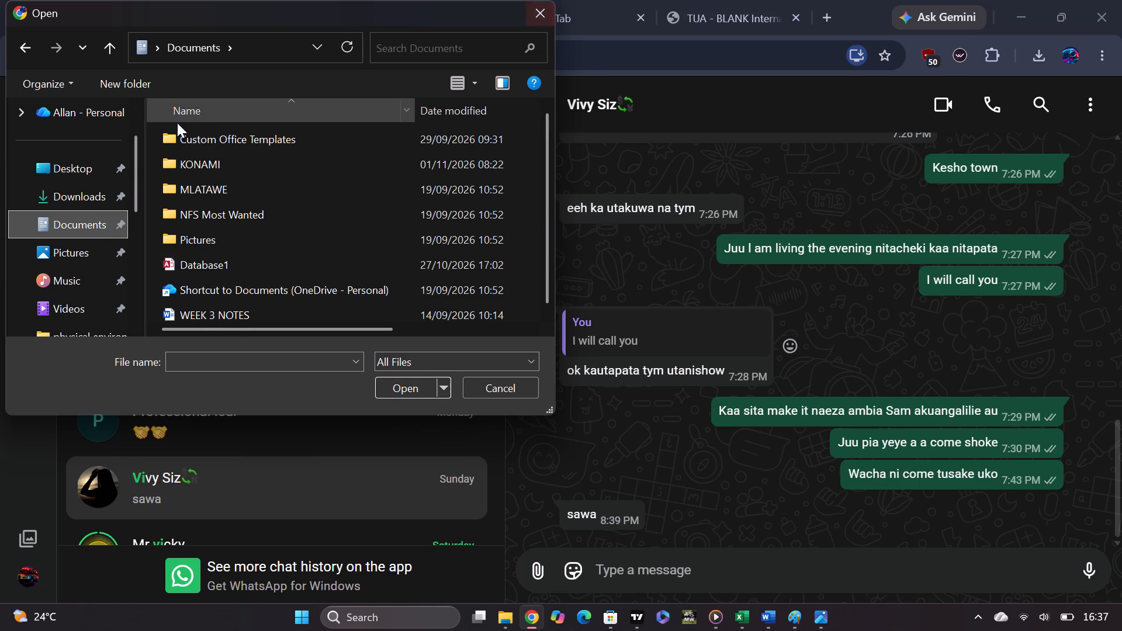
pyautogui.click(91, 167)
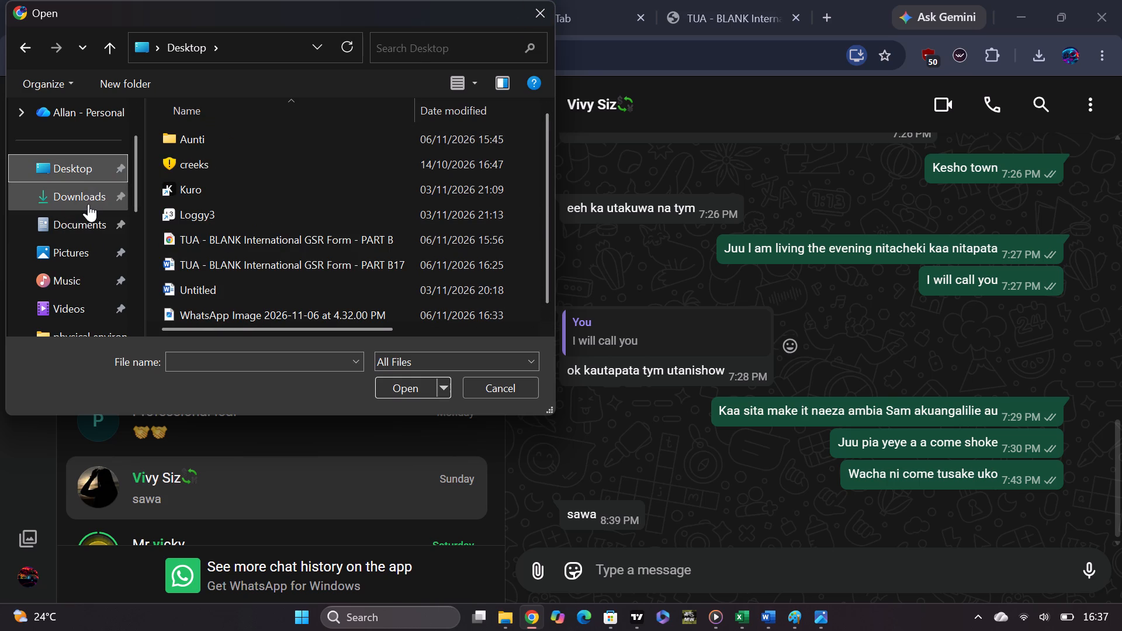
pyautogui.click(88, 205)
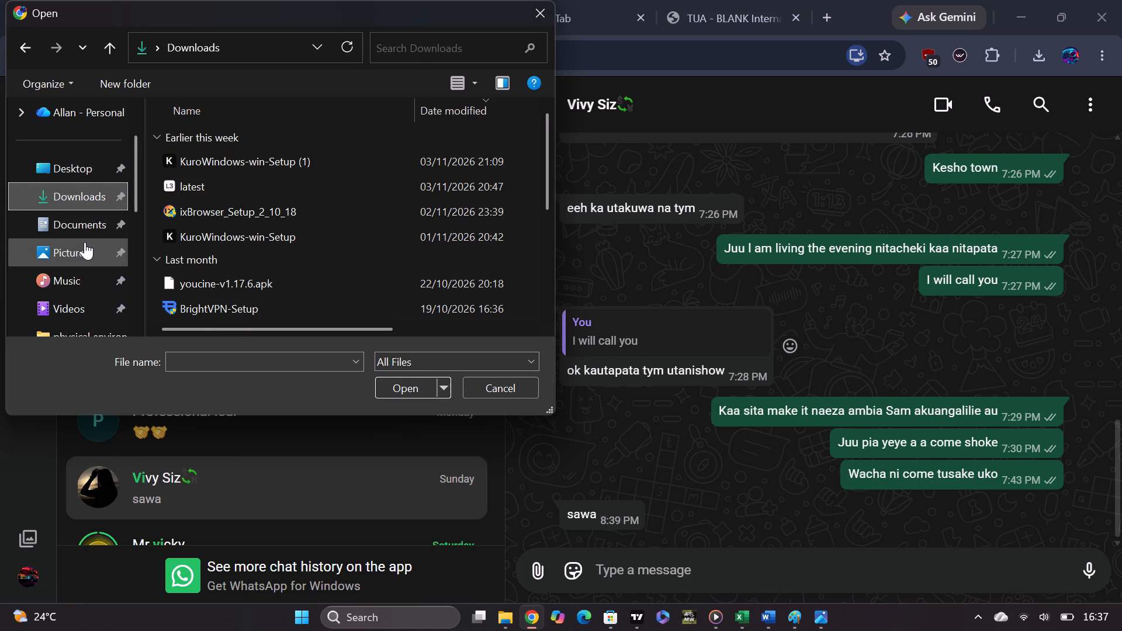
pyautogui.click(92, 211)
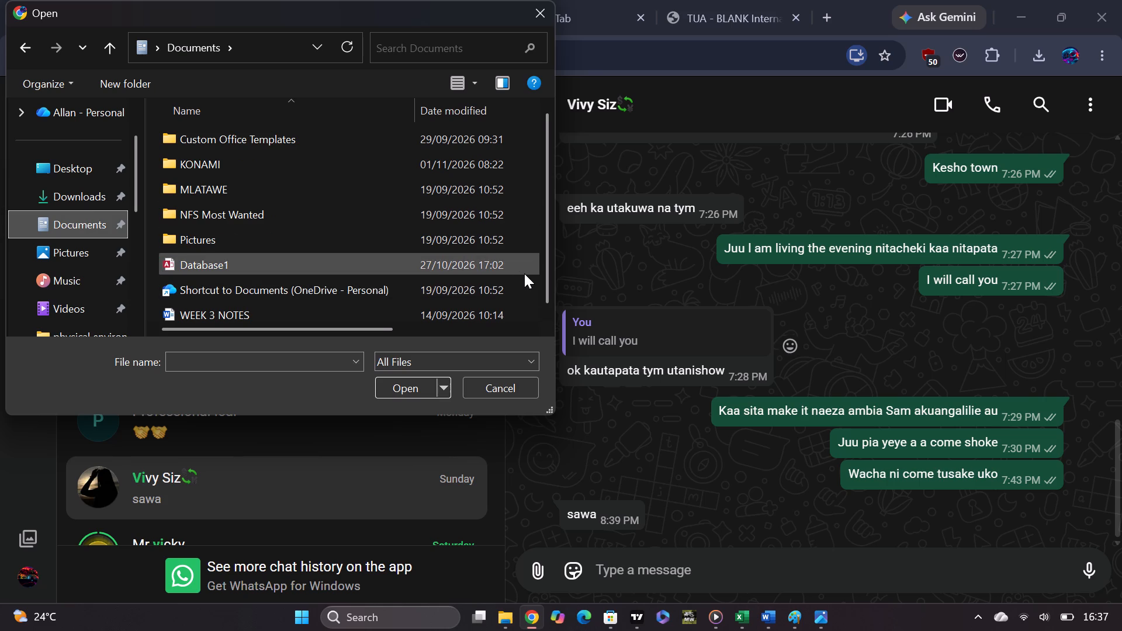
pyautogui.moveTo(546, 276); pyautogui.dragTo(554, 325)
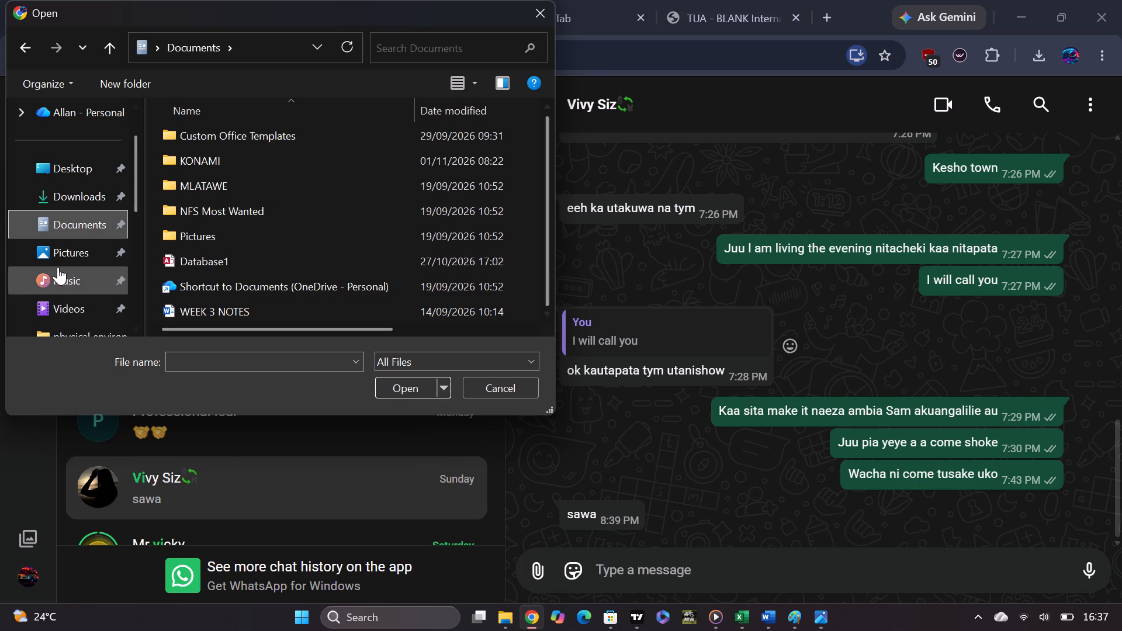
pyautogui.click(67, 244)
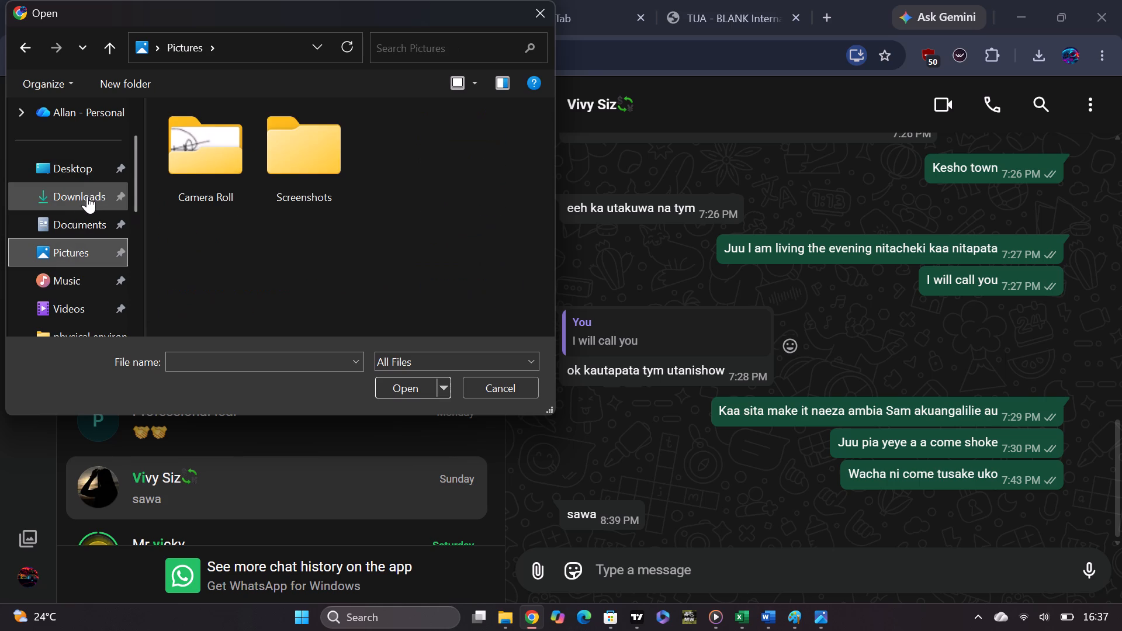
pyautogui.click(85, 176)
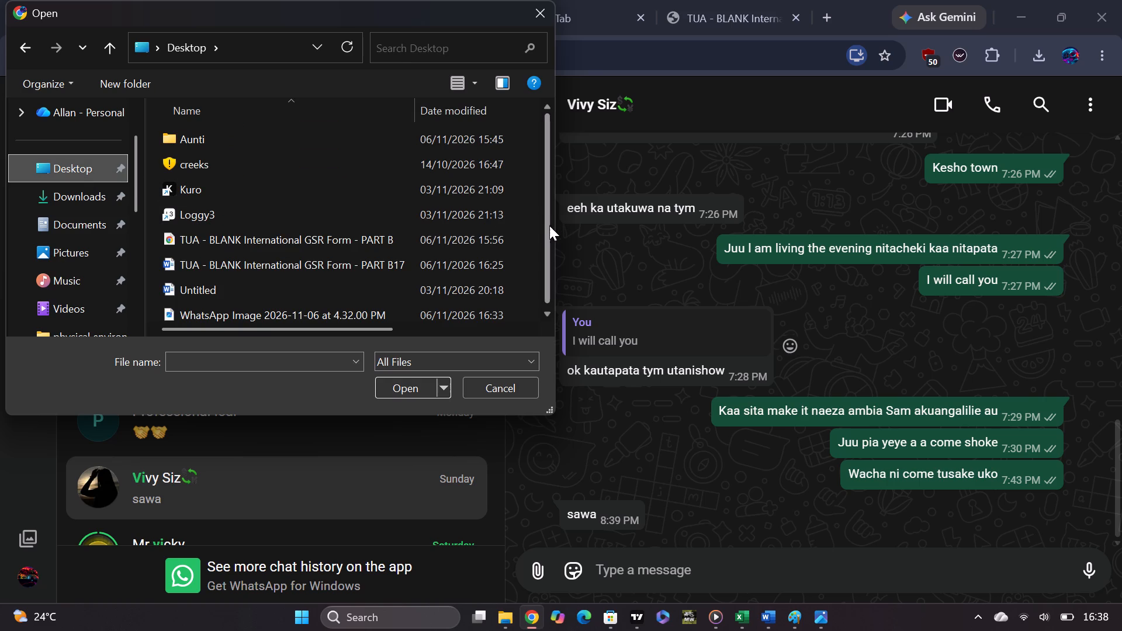
pyautogui.moveTo(548, 226); pyautogui.dragTo(554, 279)
pyautogui.moveTo(554, 279); pyautogui.dragTo(555, 220)
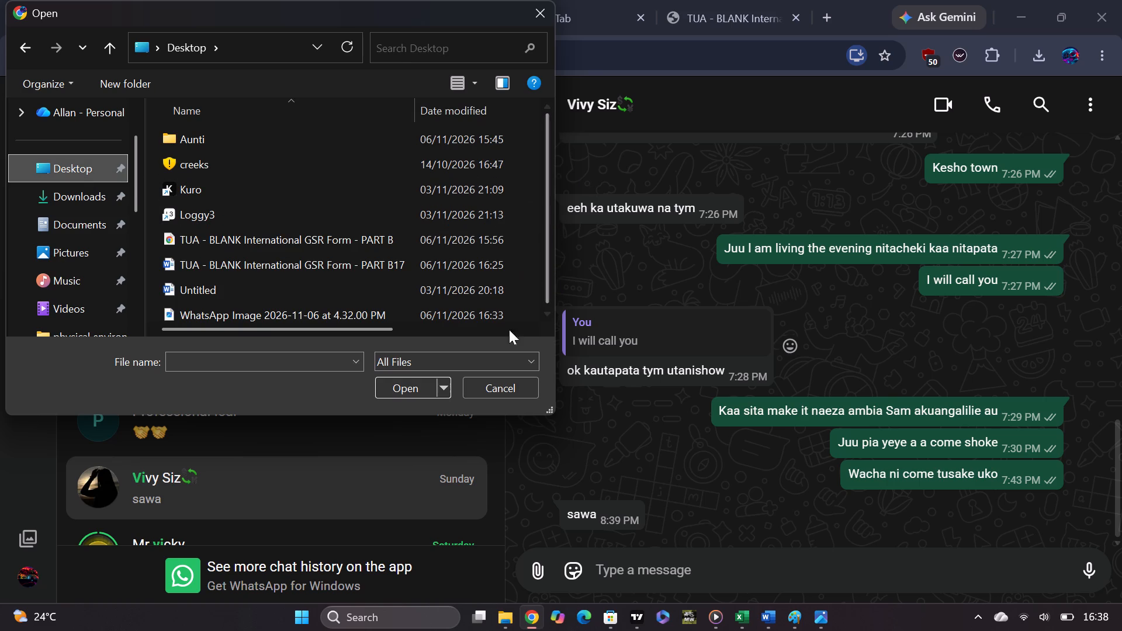
# Look through the recent files in the Home location for the printed PDF of the form.
pyautogui.click(405, 46)
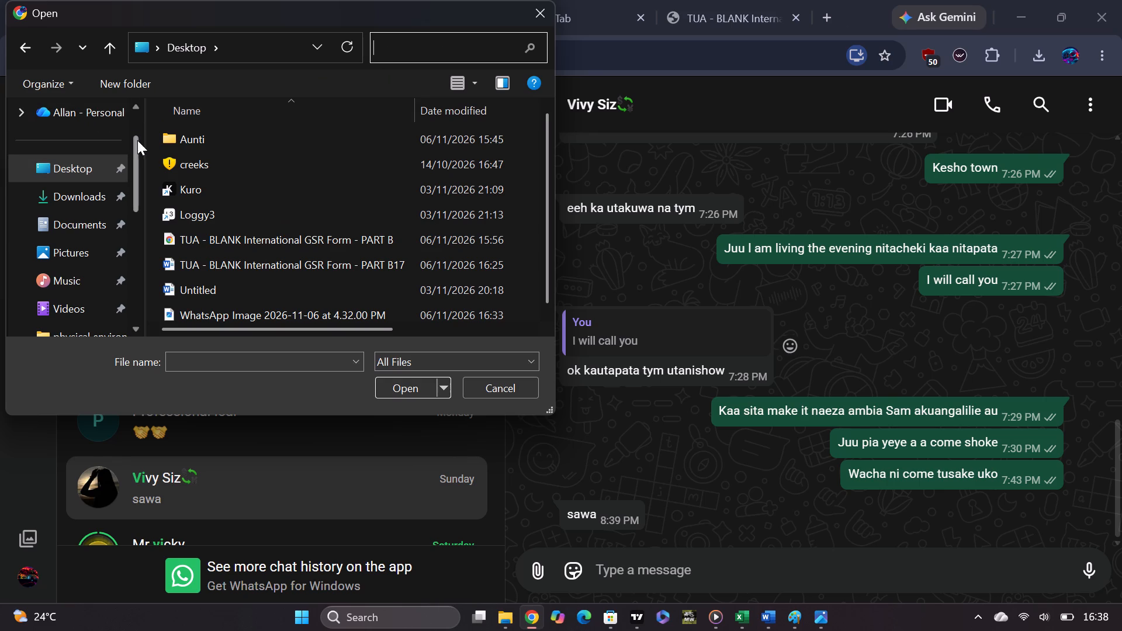
pyautogui.moveTo(138, 143); pyautogui.dragTo(143, 94)
pyautogui.click(79, 113)
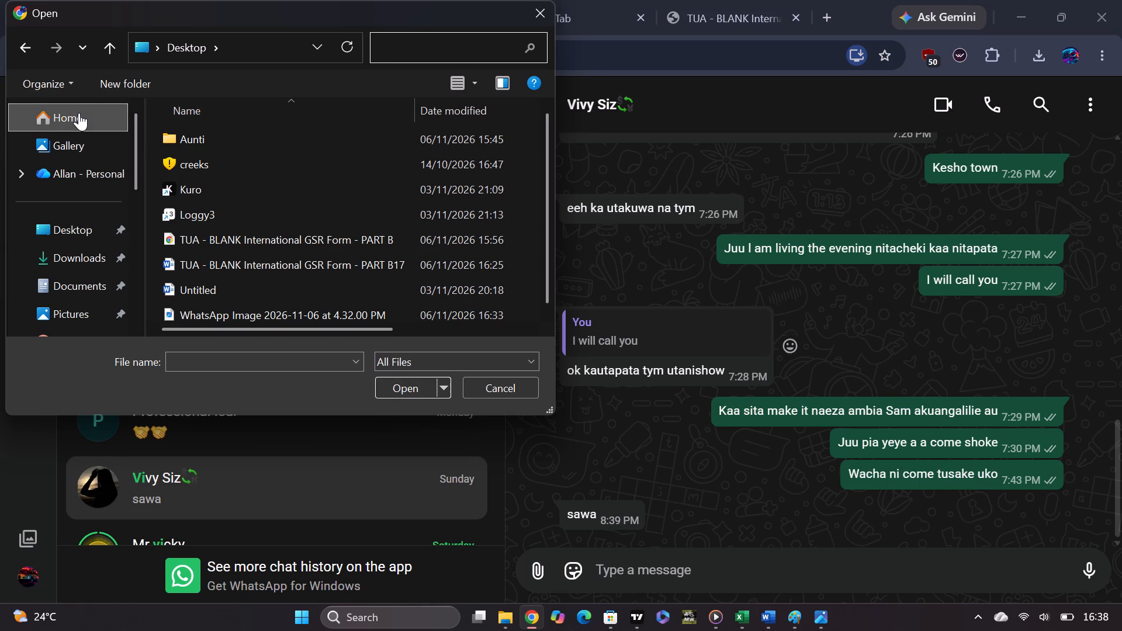
pyautogui.click(436, 48)
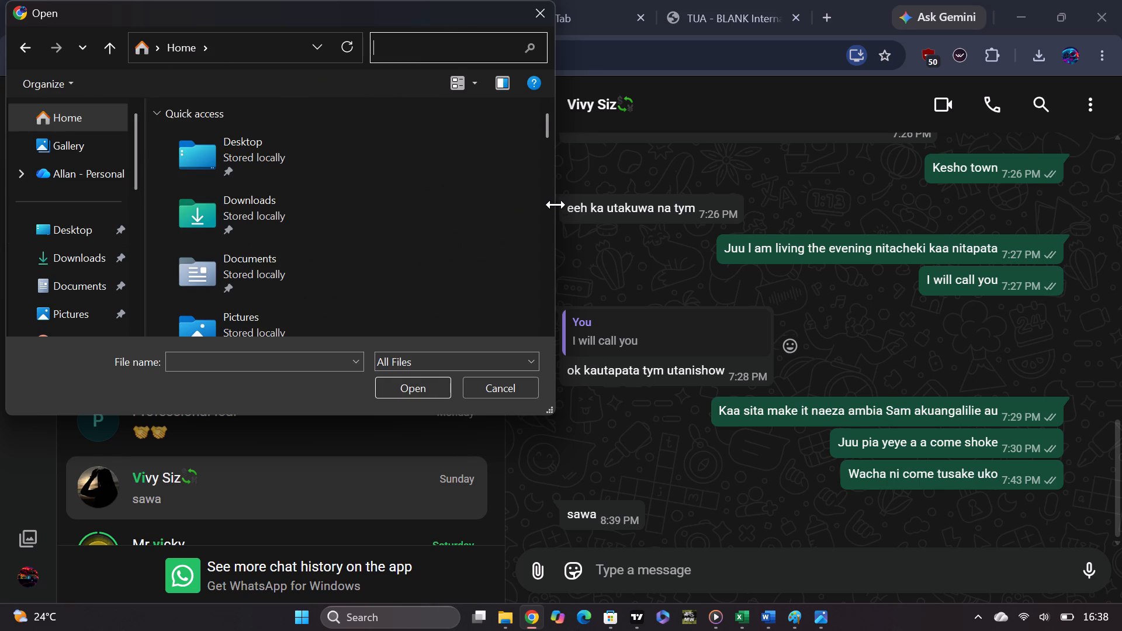
pyautogui.moveTo(556, 204); pyautogui.dragTo(559, 235)
pyautogui.click(555, 245)
pyautogui.moveTo(555, 245); pyautogui.dragTo(554, 254)
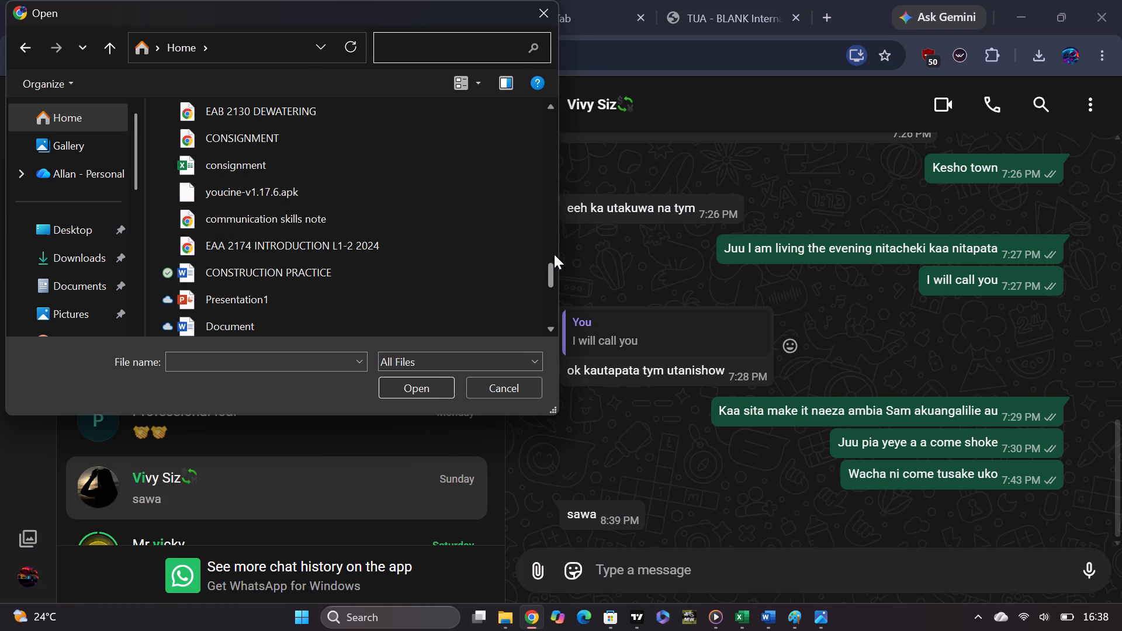
pyautogui.moveTo(554, 254); pyautogui.dragTo(552, 268)
pyautogui.moveTo(552, 268); pyautogui.dragTo(552, 203)
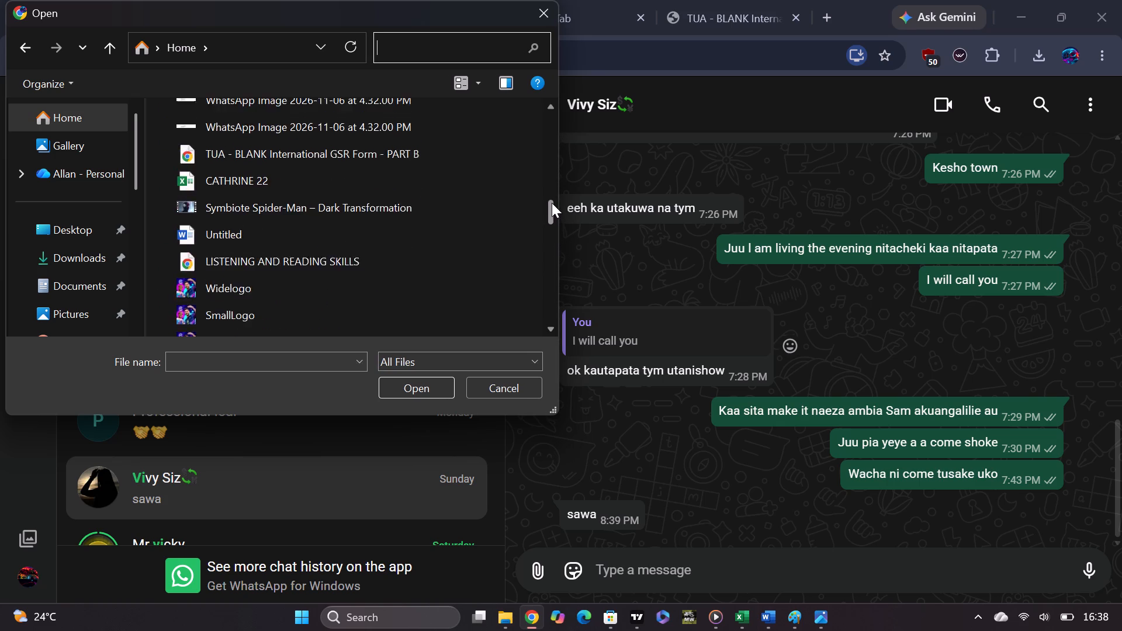
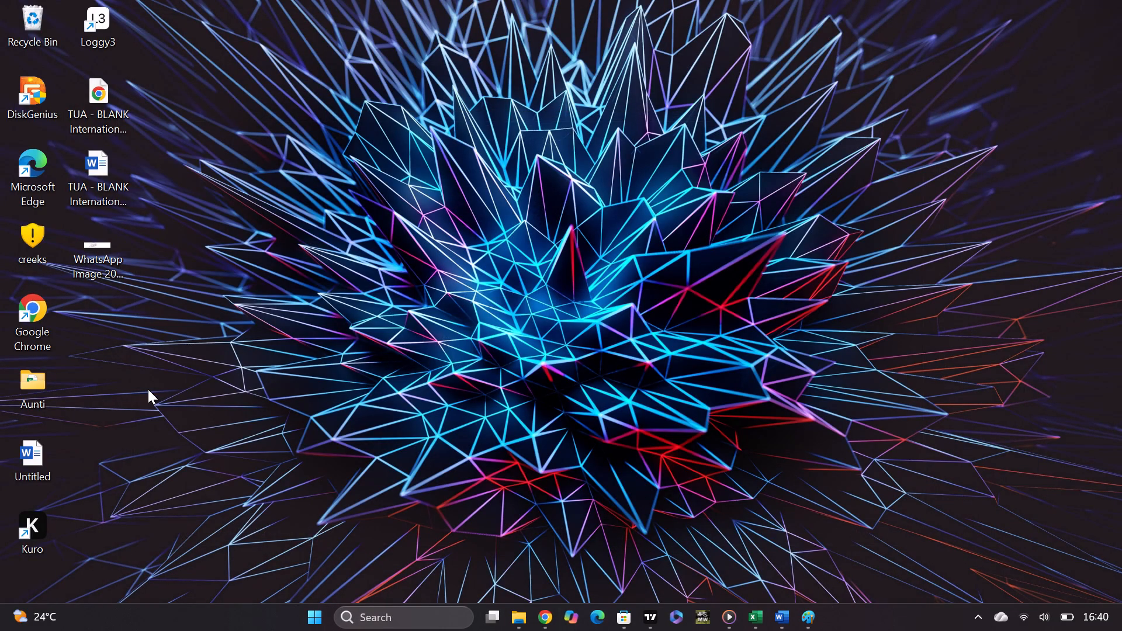
# Bring up the open File Explorer window that shows the Home view with recent files.
pyautogui.click(321, 629)
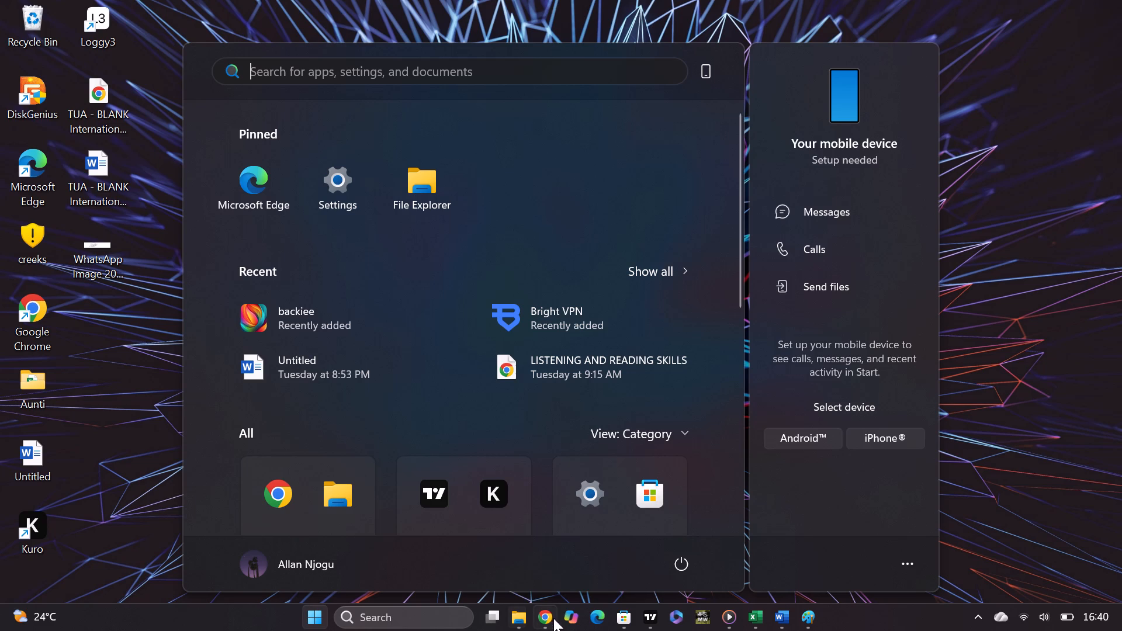
pyautogui.click(531, 619)
pyautogui.click(524, 619)
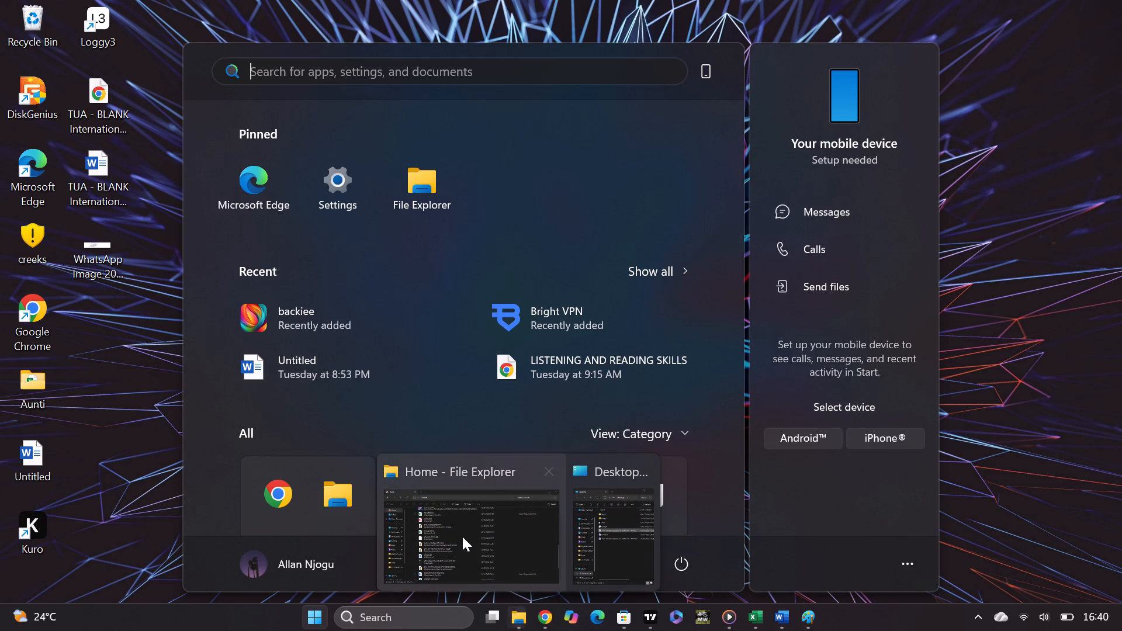
pyautogui.click(477, 554)
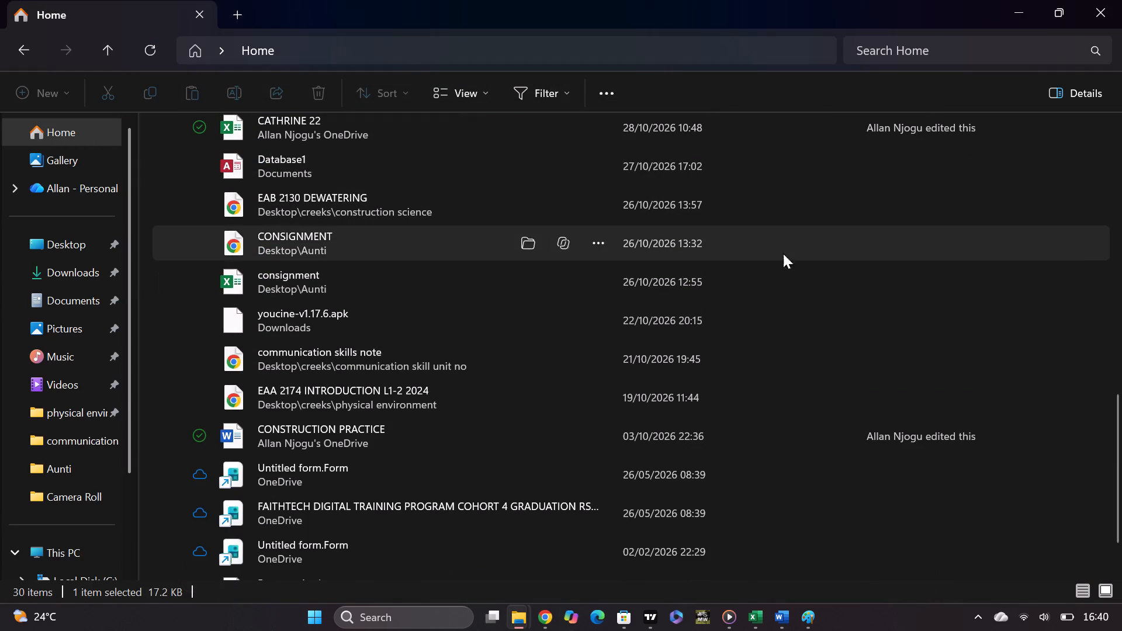
# Open the printed form vivy.pdf from the recent files in File Explorer.
pyautogui.click(1121, 217)
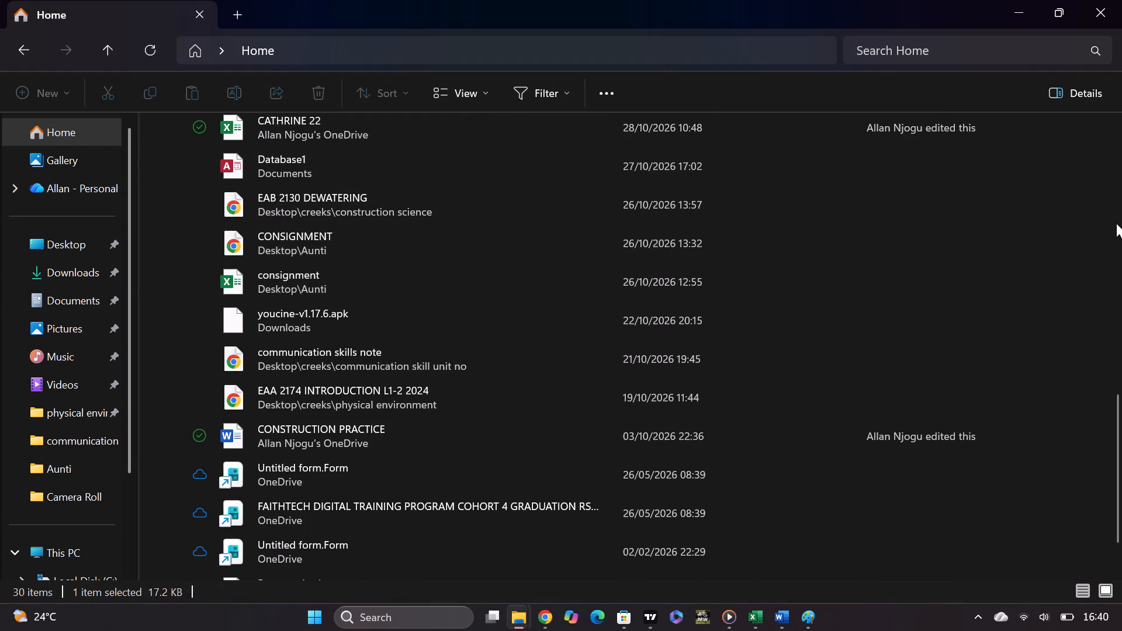
pyautogui.click(1116, 223)
pyautogui.doubleClick(625, 140)
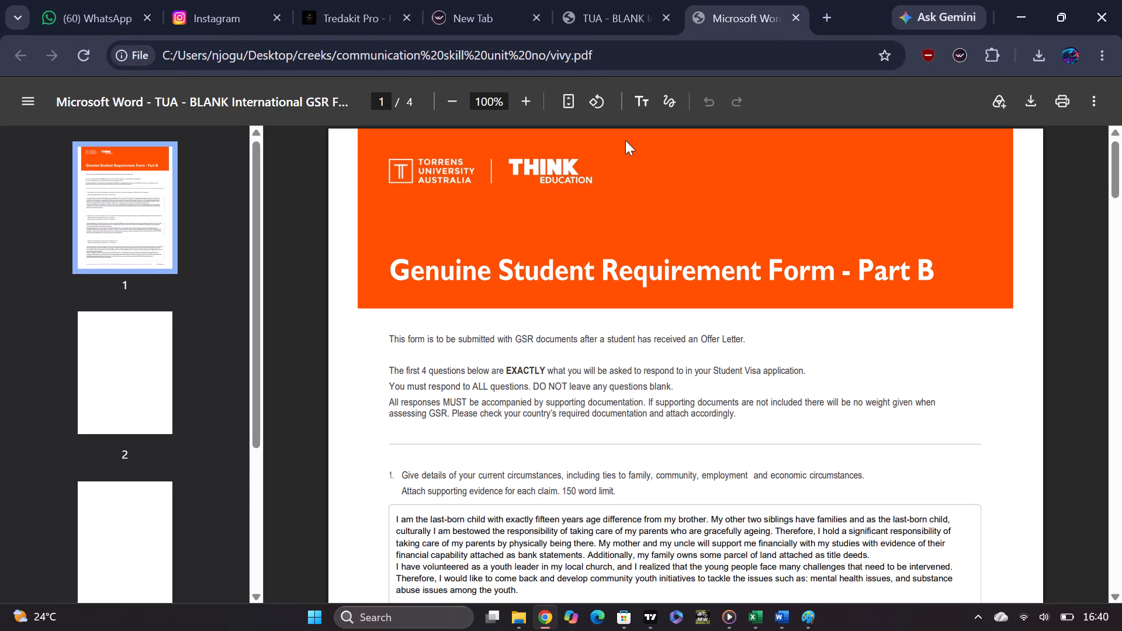
# Review the PDF's answers from page 1 through the Declaration section on page 3, including the student name, signature and date.
pyautogui.press('Down')
pyautogui.click(830, 253)
pyautogui.press('Down')
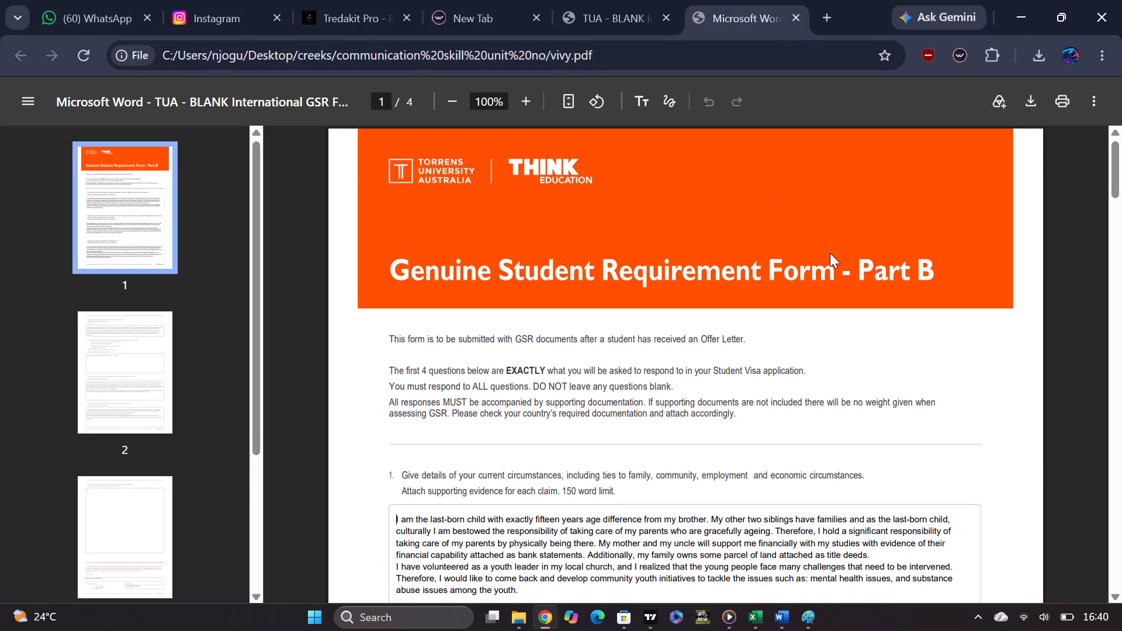
pyautogui.doubleClick(1111, 282)
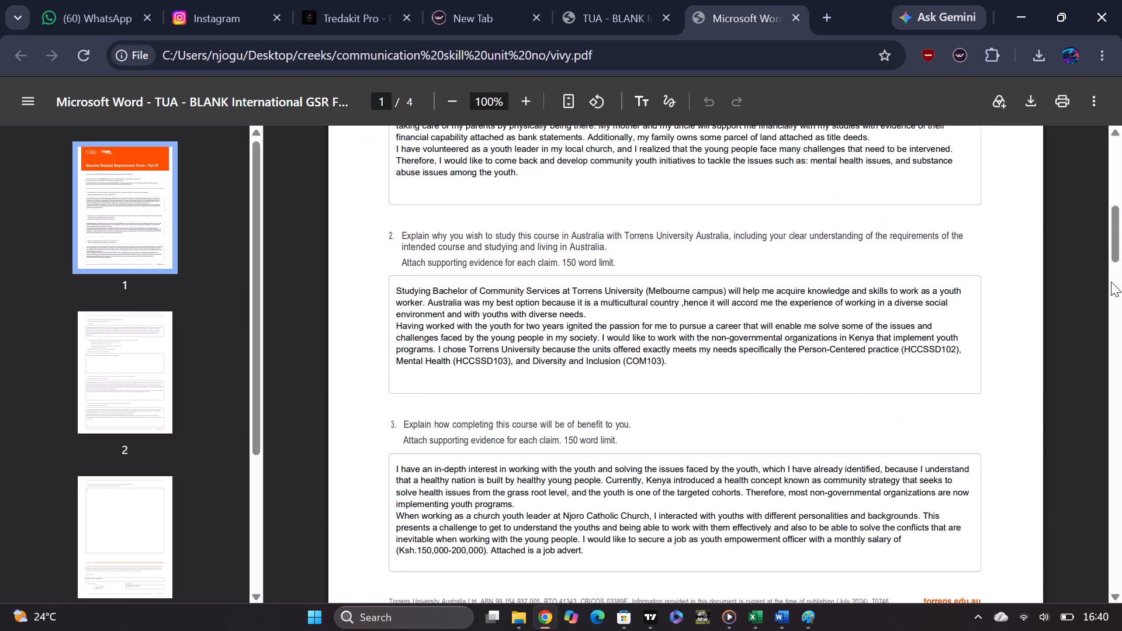
pyautogui.moveTo(1111, 282); pyautogui.dragTo(1120, 321)
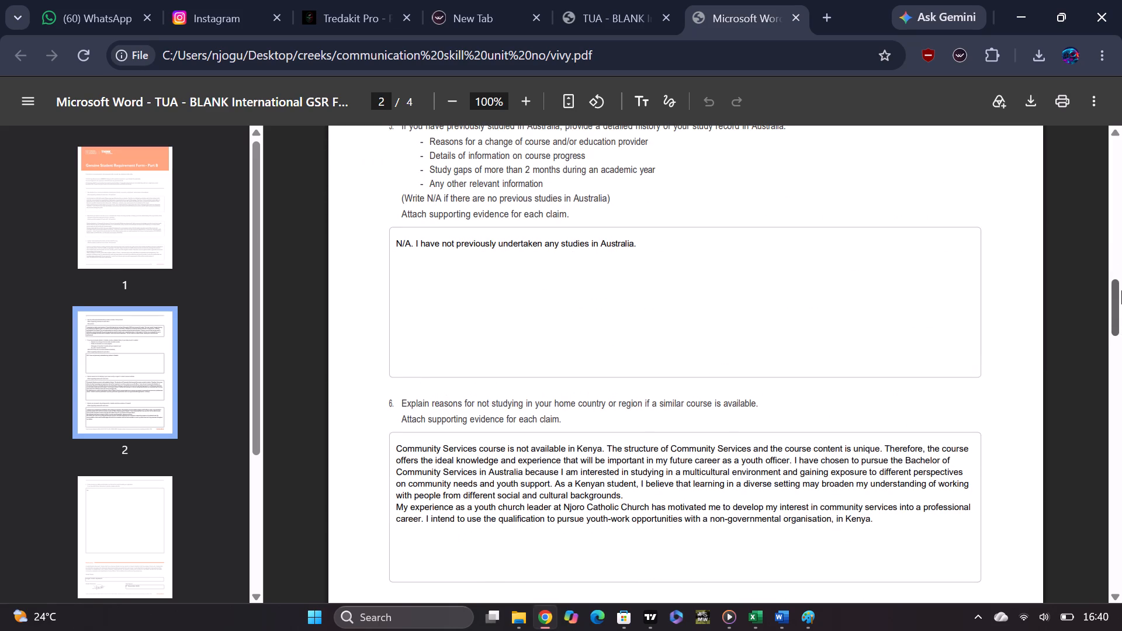
pyautogui.moveTo(1112, 290); pyautogui.dragTo(1106, 317)
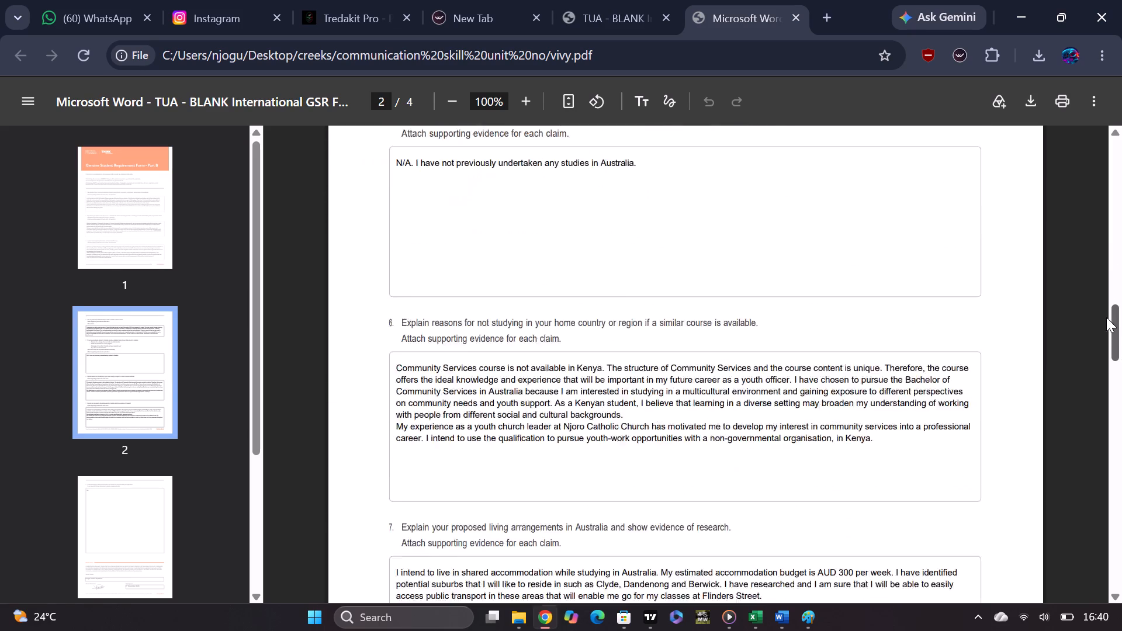
pyautogui.moveTo(1106, 317); pyautogui.dragTo(1106, 315)
pyautogui.moveTo(1109, 339); pyautogui.dragTo(1115, 399)
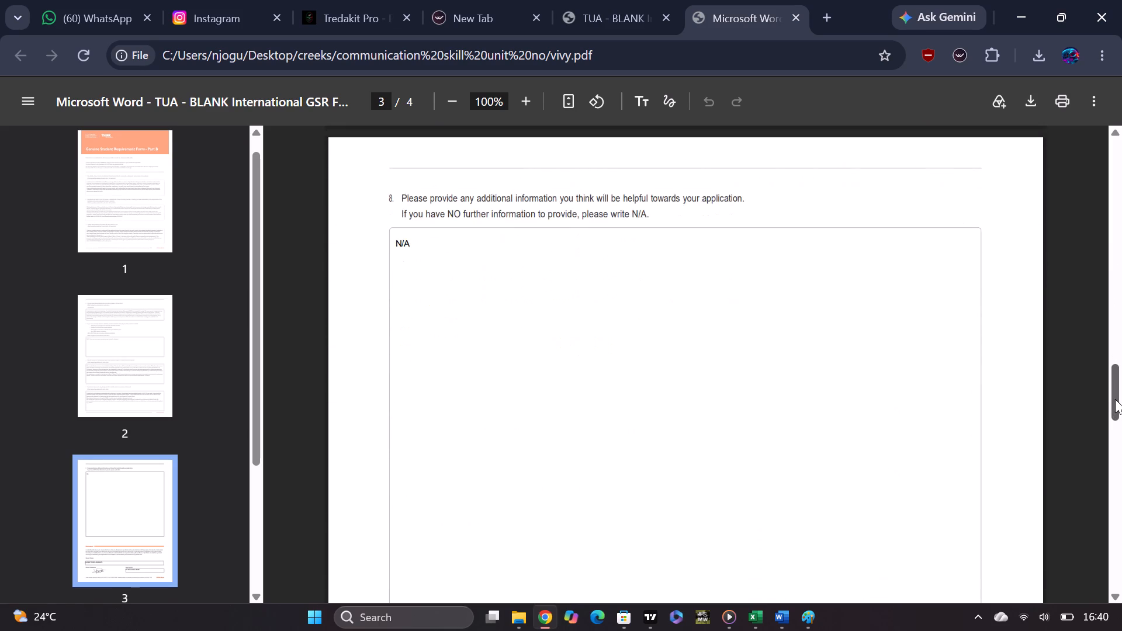
pyautogui.moveTo(1115, 399); pyautogui.dragTo(1115, 460)
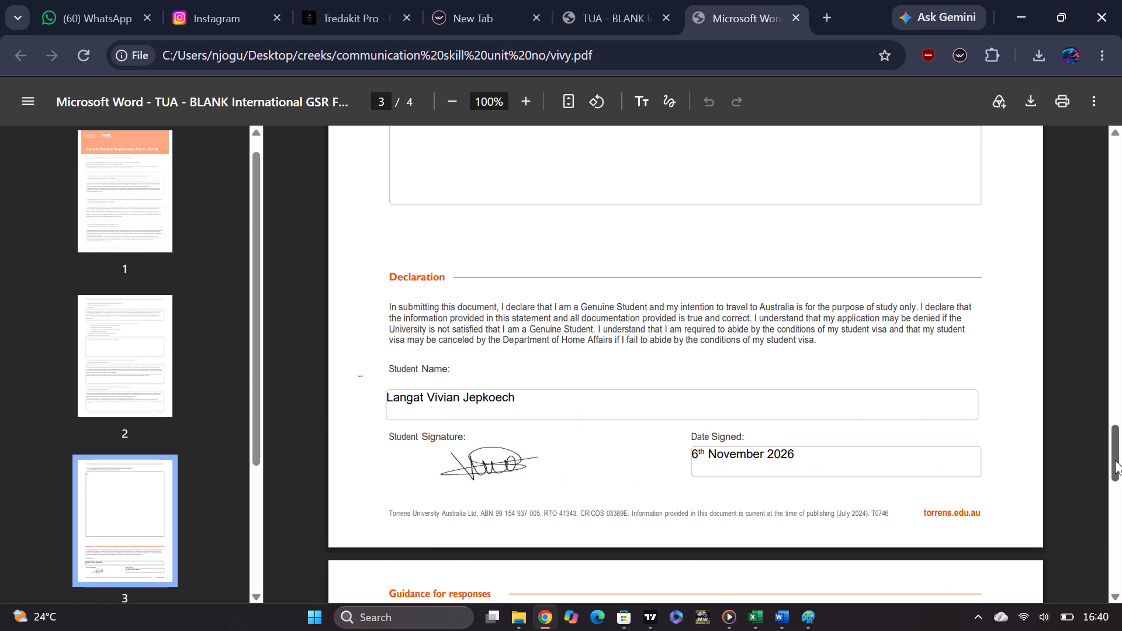
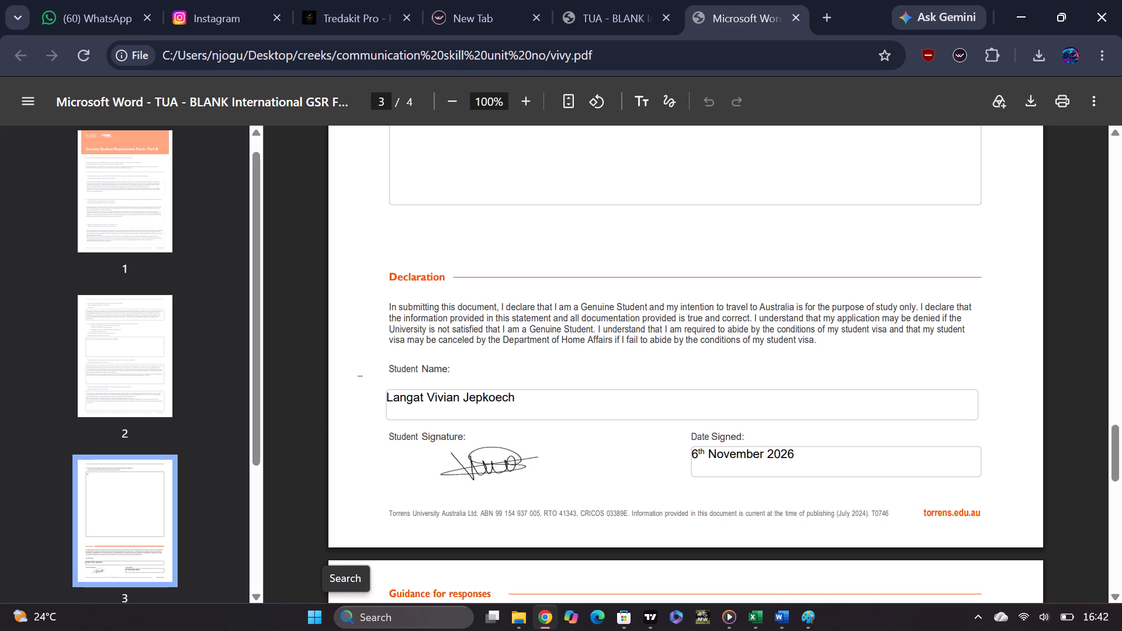
# Reload vivy.pdf and recheck its pages, focusing on the Declaration's student name, signature and date and the start of the response guidance.
pyautogui.hotkey('ctrl', 'r')
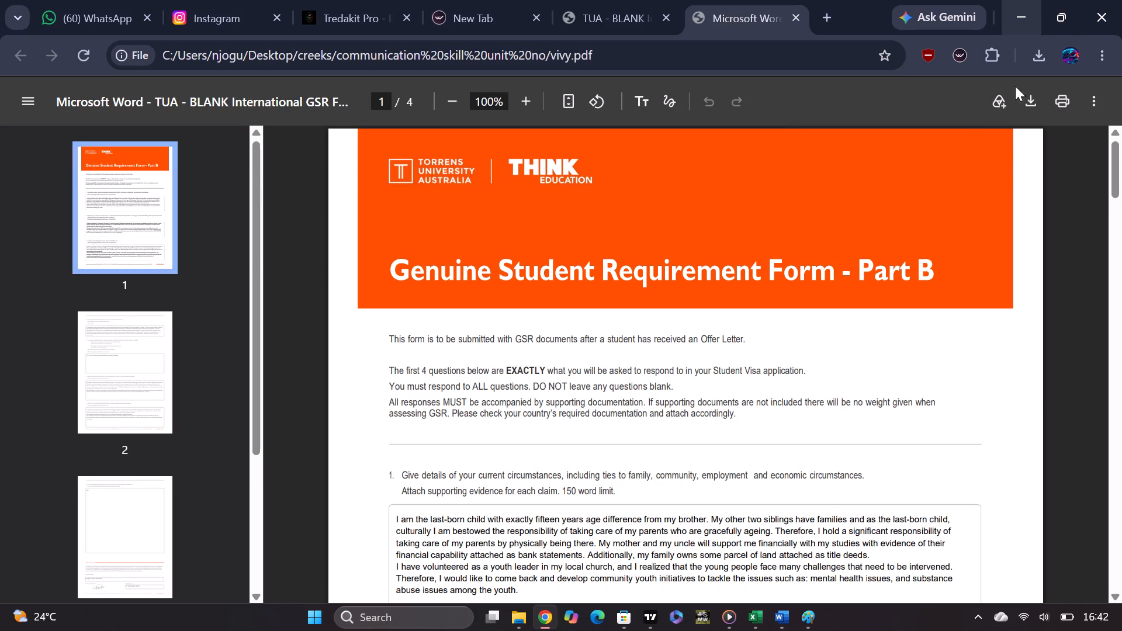
pyautogui.click(1117, 398)
pyautogui.moveTo(1117, 398); pyautogui.dragTo(1112, 452)
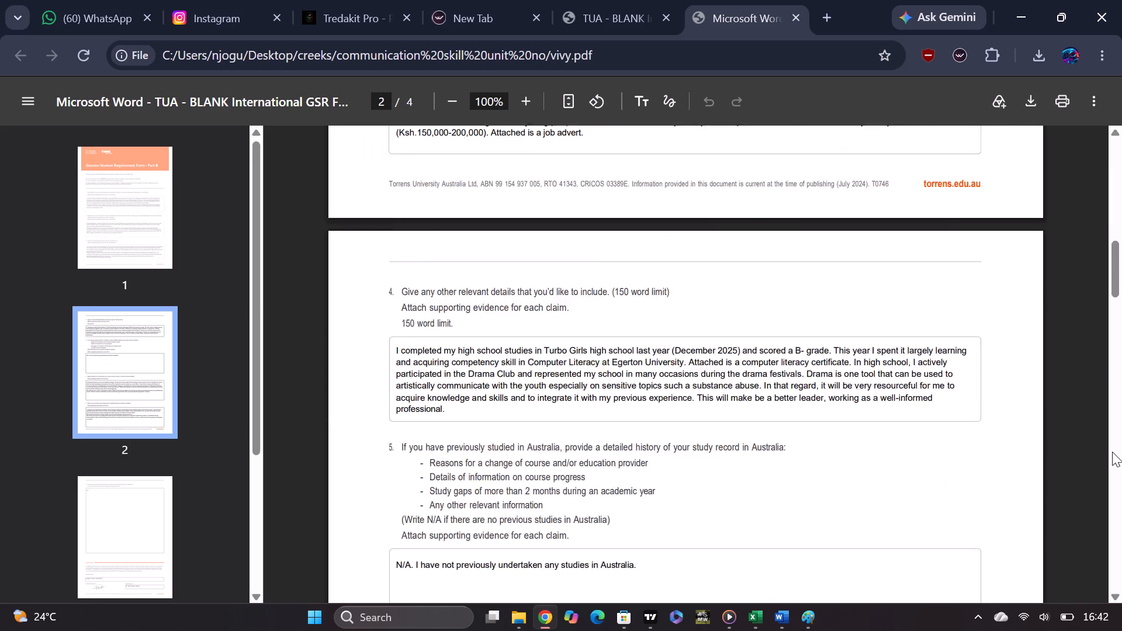
pyautogui.moveTo(1112, 452); pyautogui.dragTo(1112, 453)
pyautogui.doubleClick(1112, 453)
pyautogui.click(1111, 472)
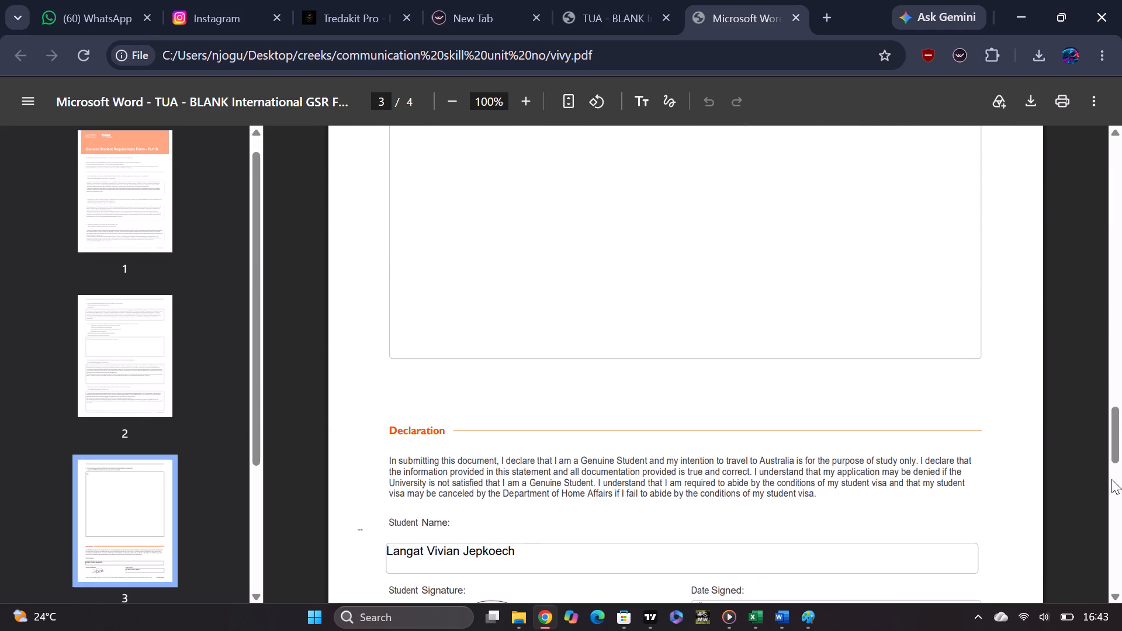
pyautogui.click(1114, 504)
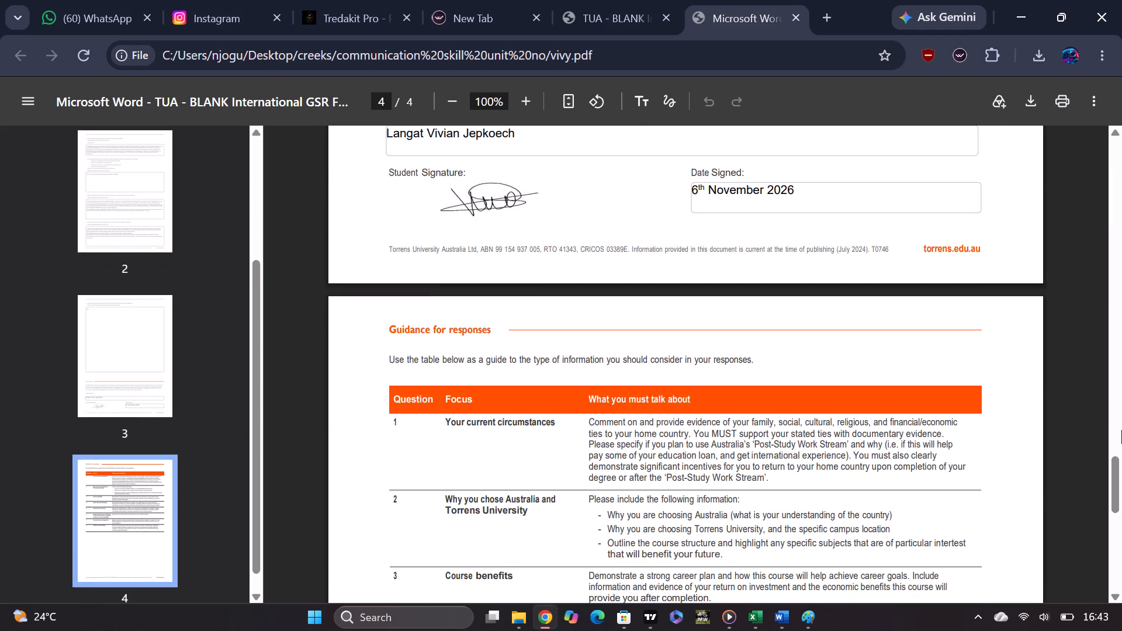
pyautogui.click(1121, 430)
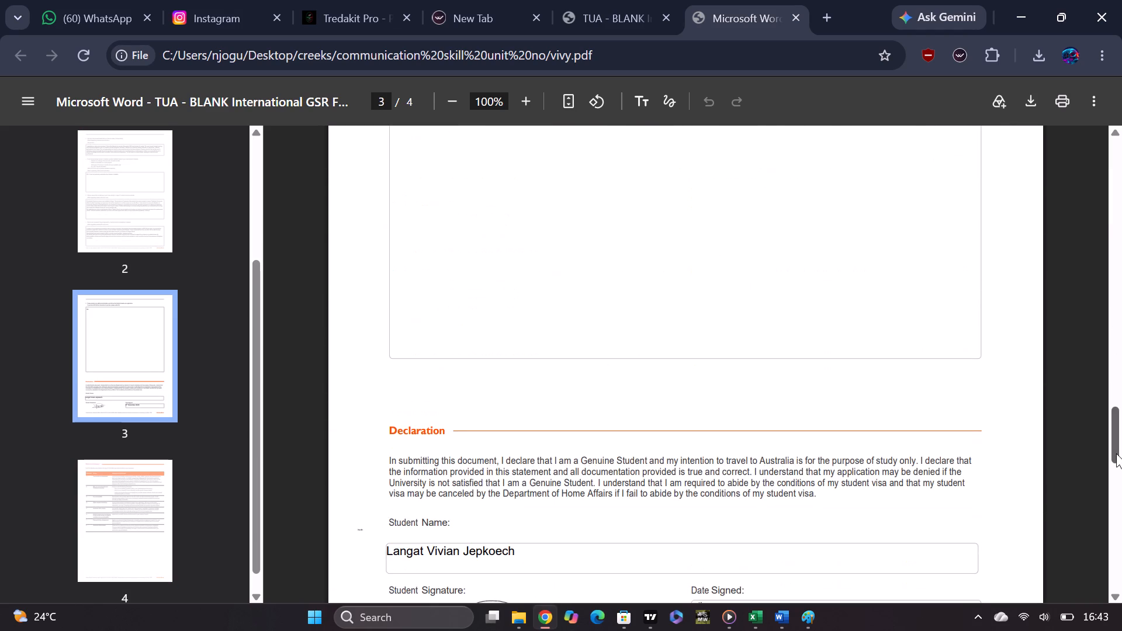
pyautogui.moveTo(1116, 453); pyautogui.dragTo(1118, 487)
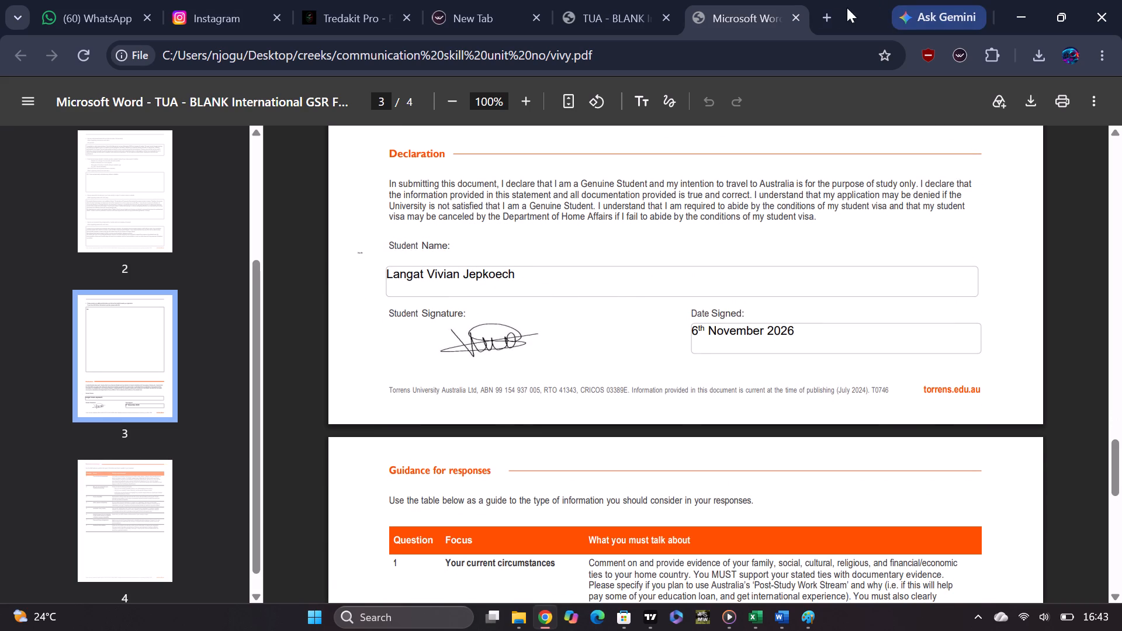
# Minimise the browser and File Explorer windows, and launch Command Prompt by running cmd.
pyautogui.click(1011, 24)
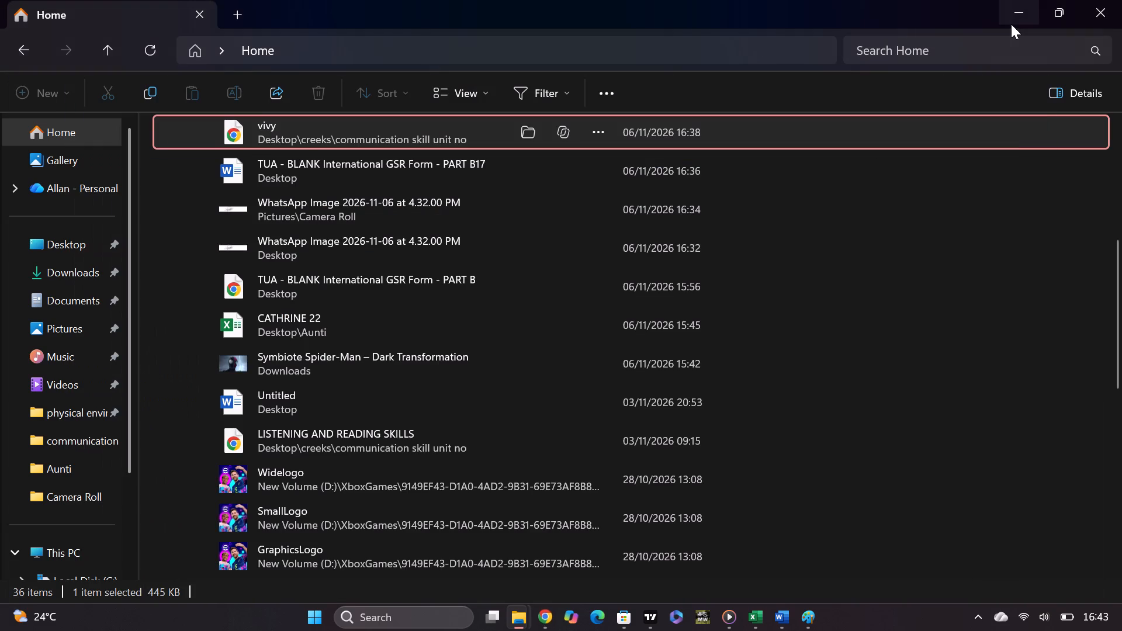
pyautogui.click(1011, 24)
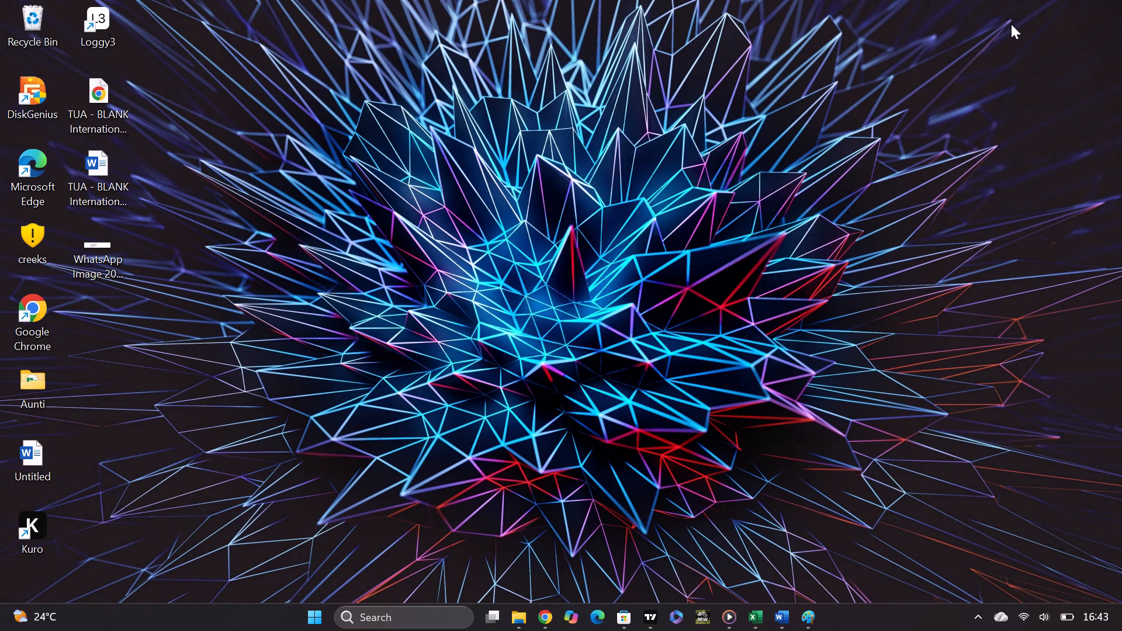
pyautogui.press('super+r')
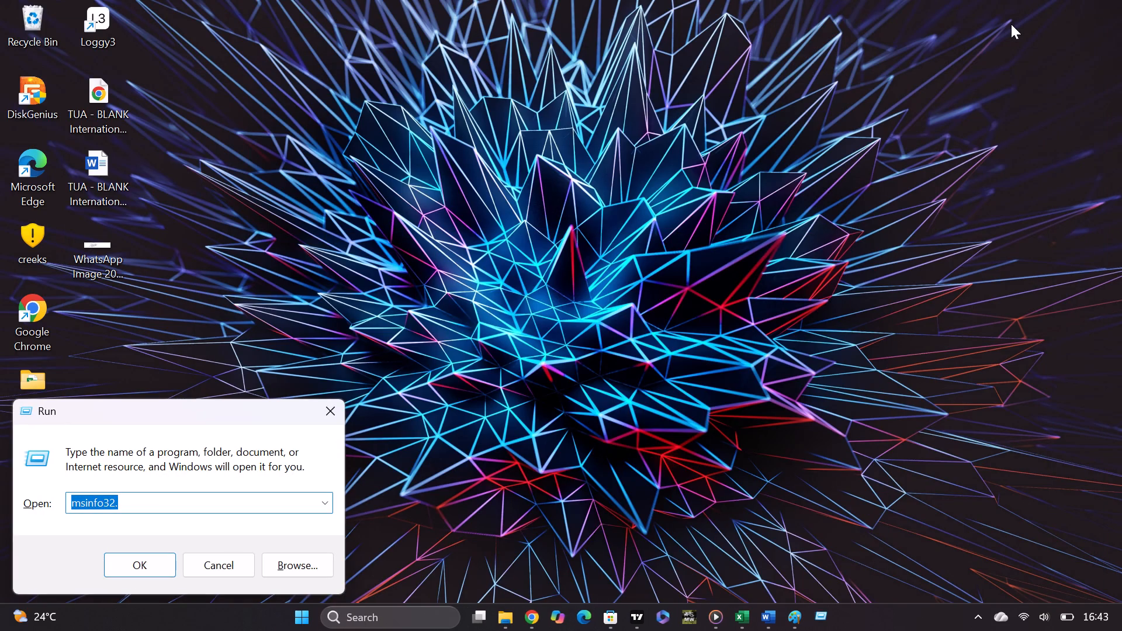
pyautogui.write('cmd')
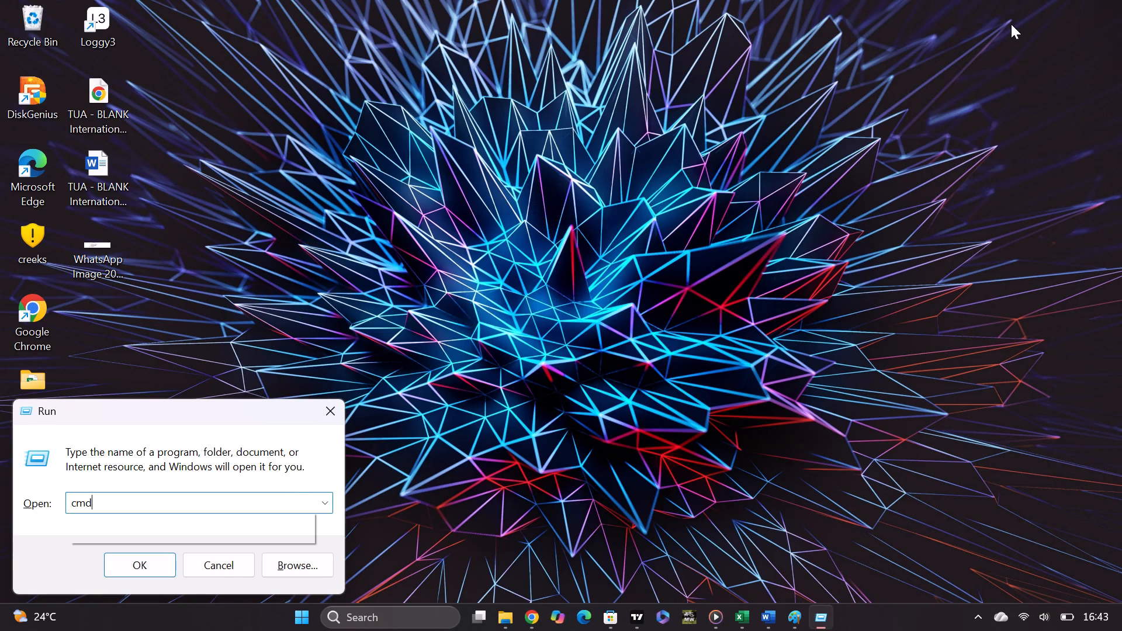
pyautogui.press('Return')
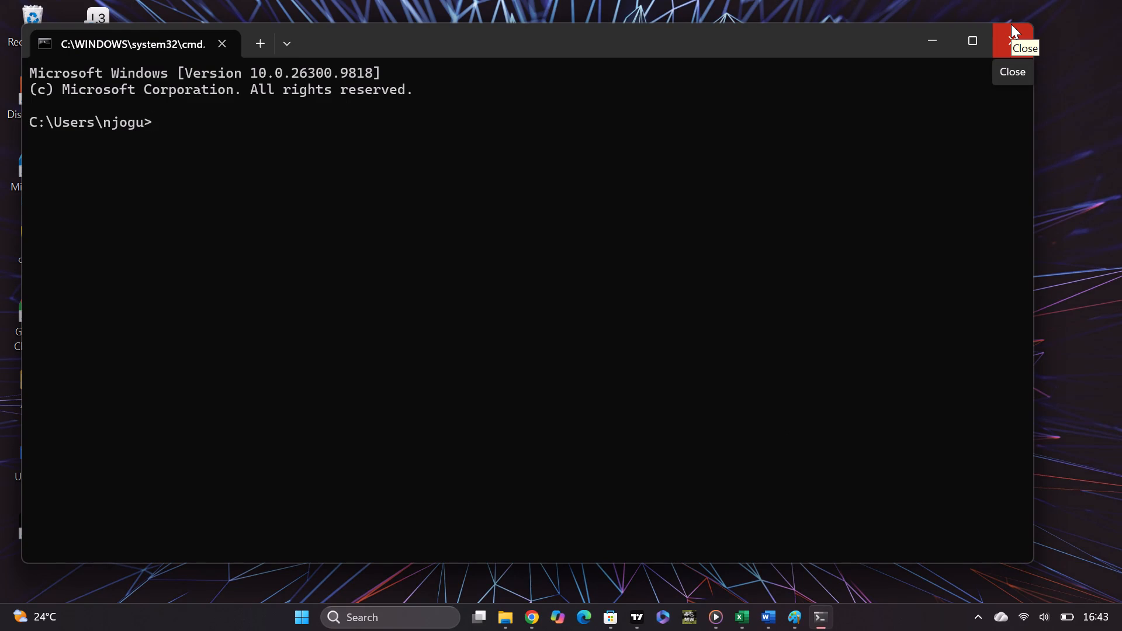
# Enter a command beginning with "cur" at the Command Prompt.
pyautogui.write('cur')
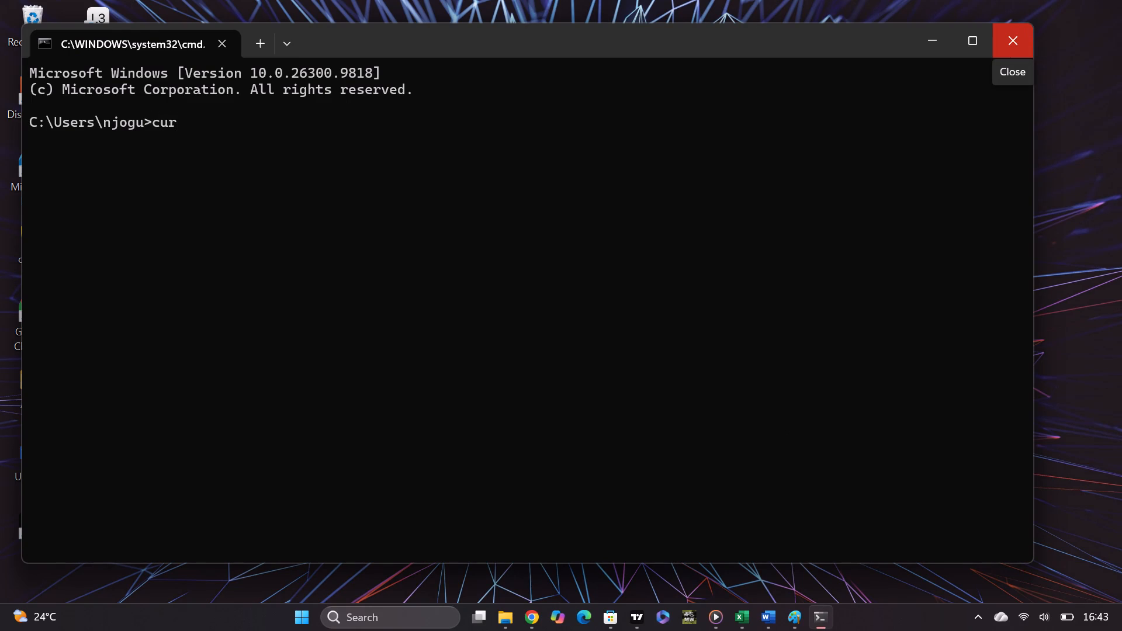